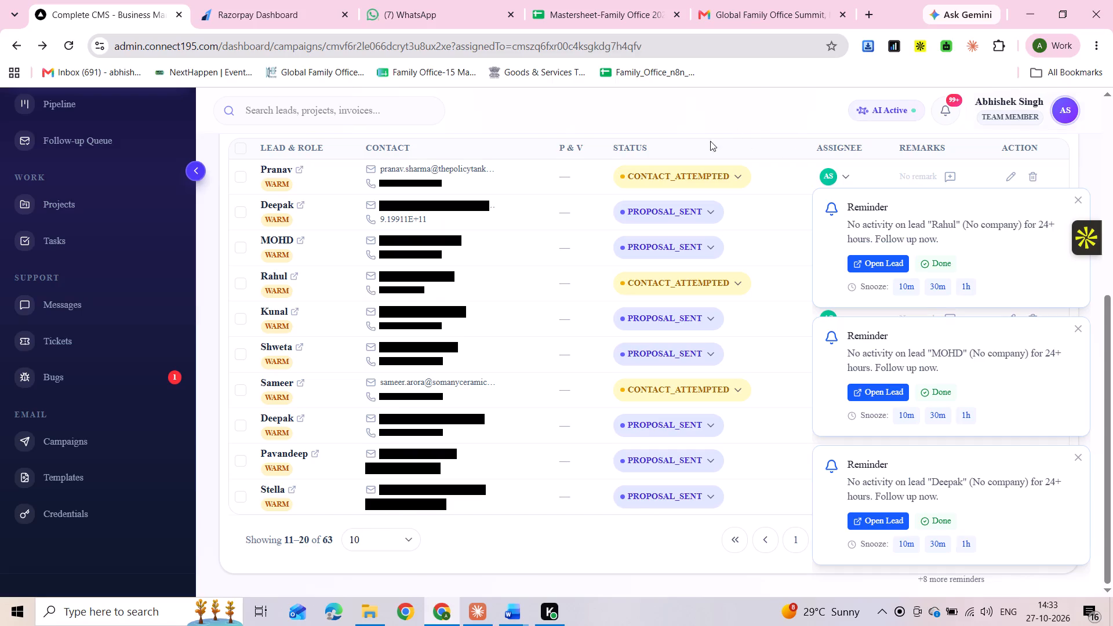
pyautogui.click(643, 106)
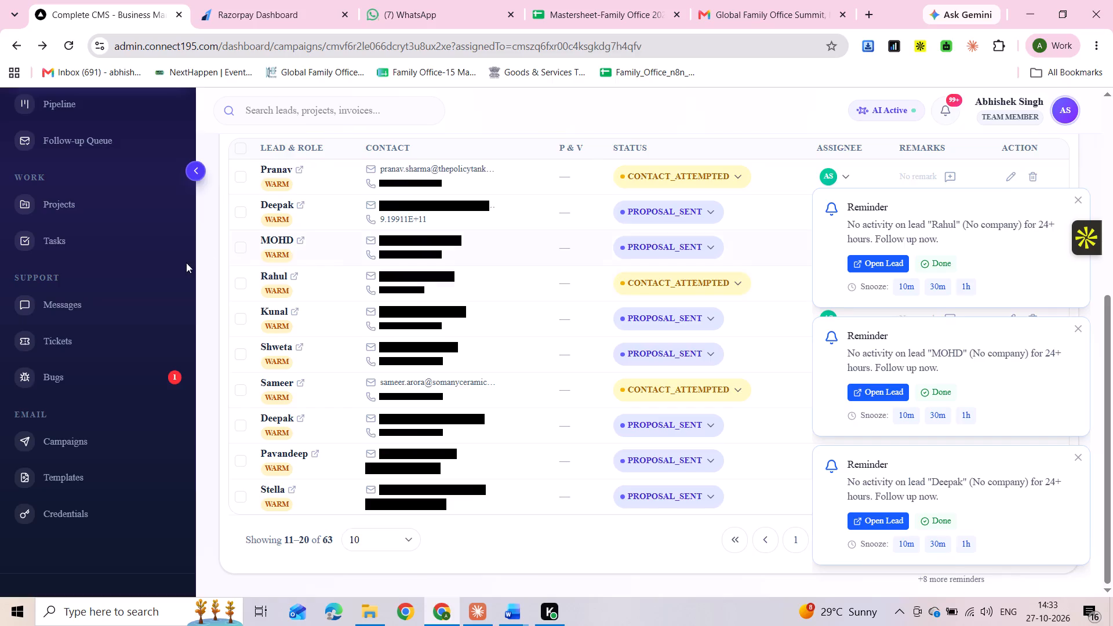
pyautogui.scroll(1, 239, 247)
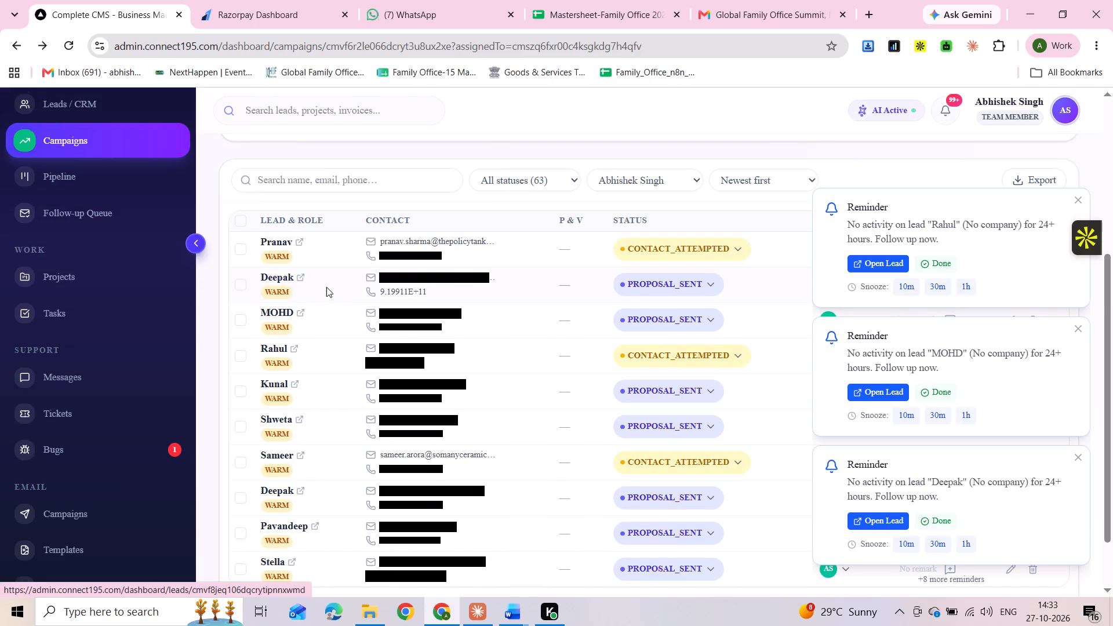
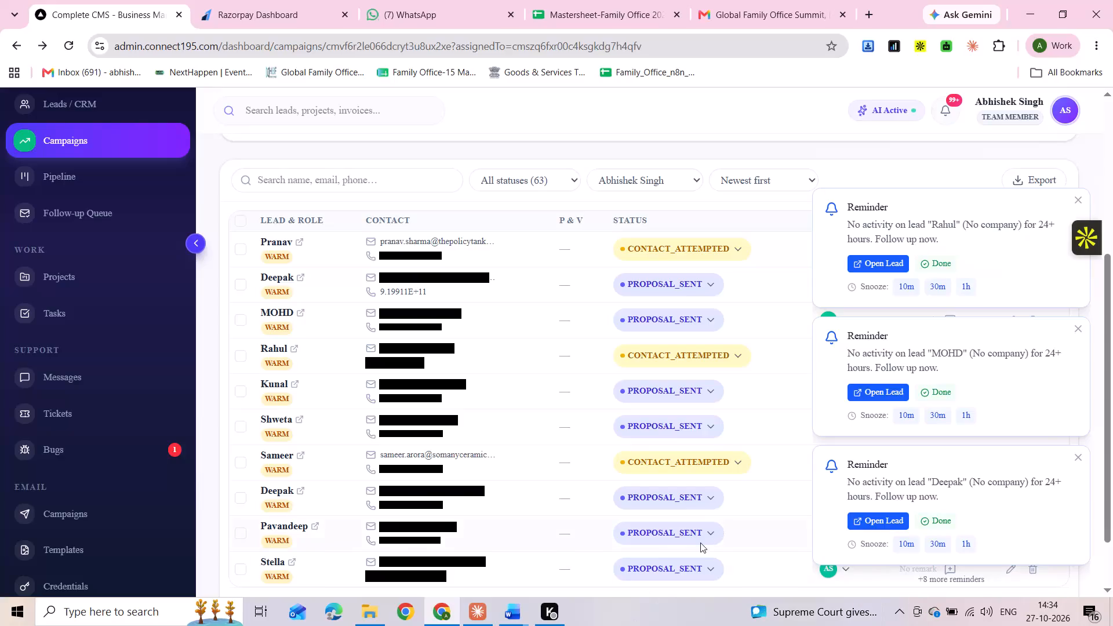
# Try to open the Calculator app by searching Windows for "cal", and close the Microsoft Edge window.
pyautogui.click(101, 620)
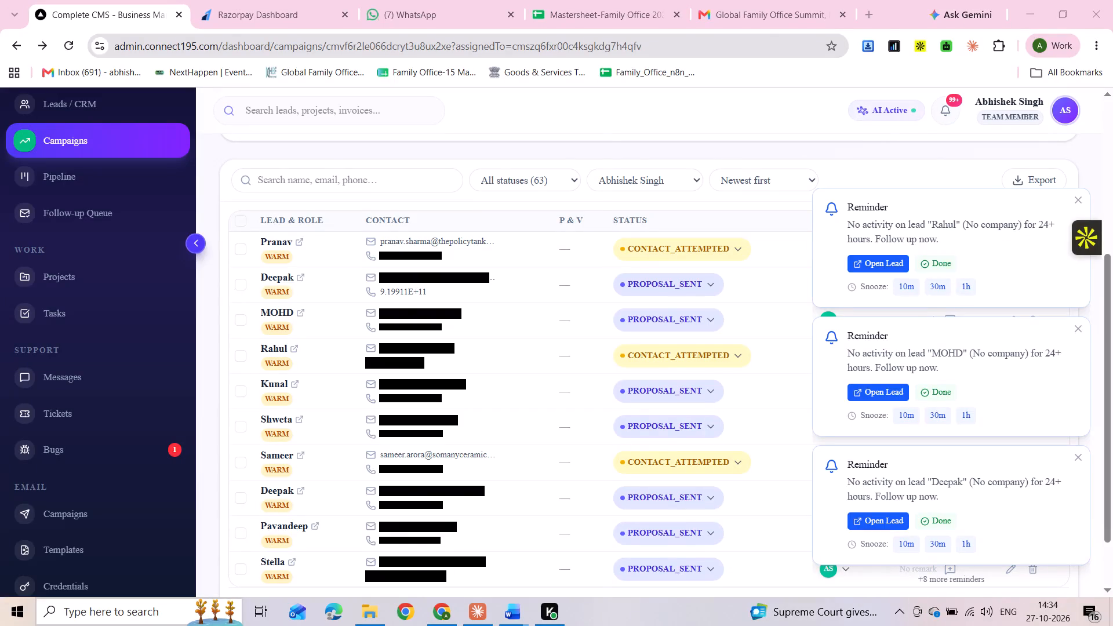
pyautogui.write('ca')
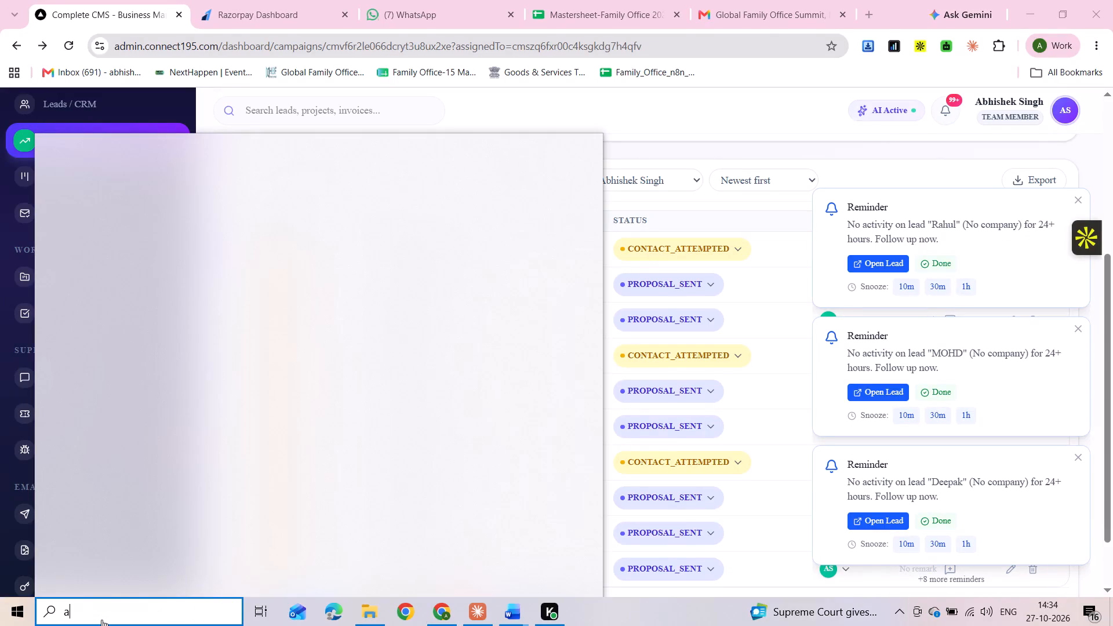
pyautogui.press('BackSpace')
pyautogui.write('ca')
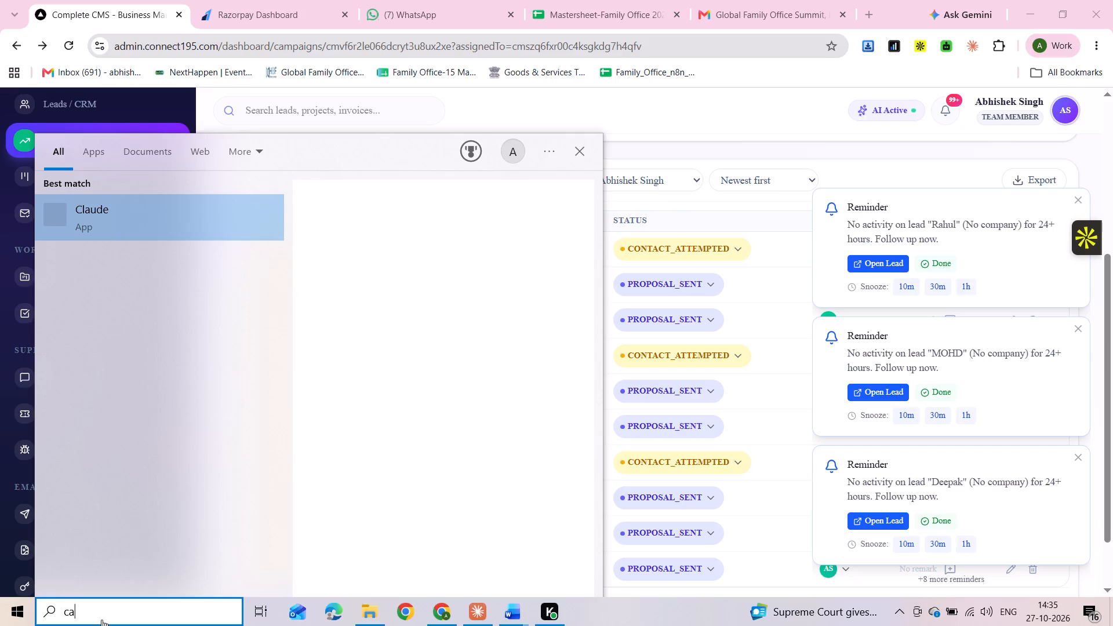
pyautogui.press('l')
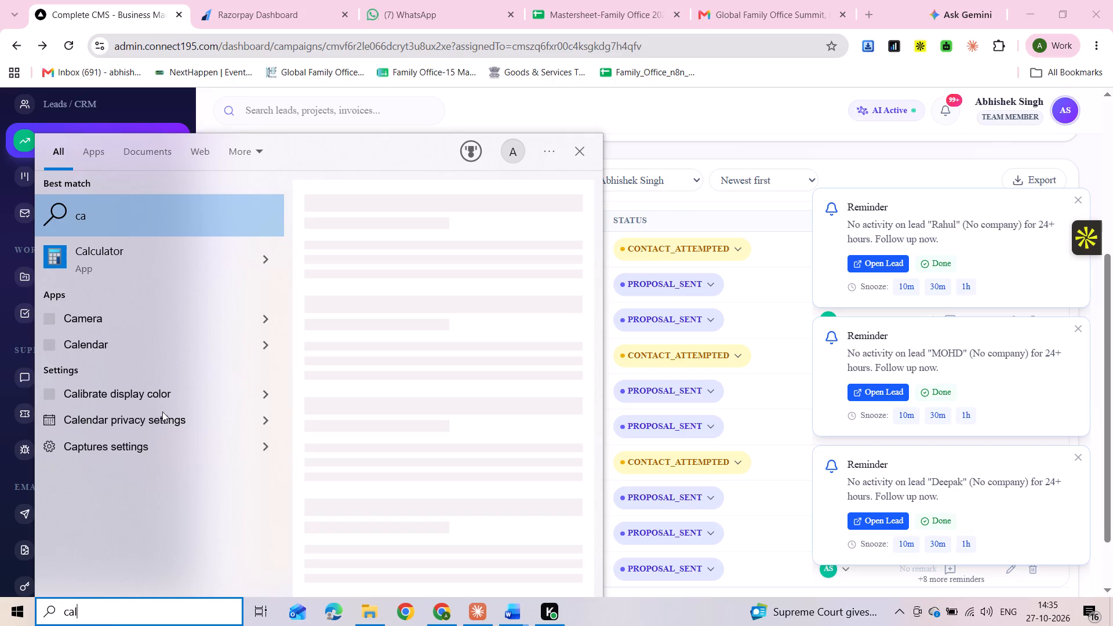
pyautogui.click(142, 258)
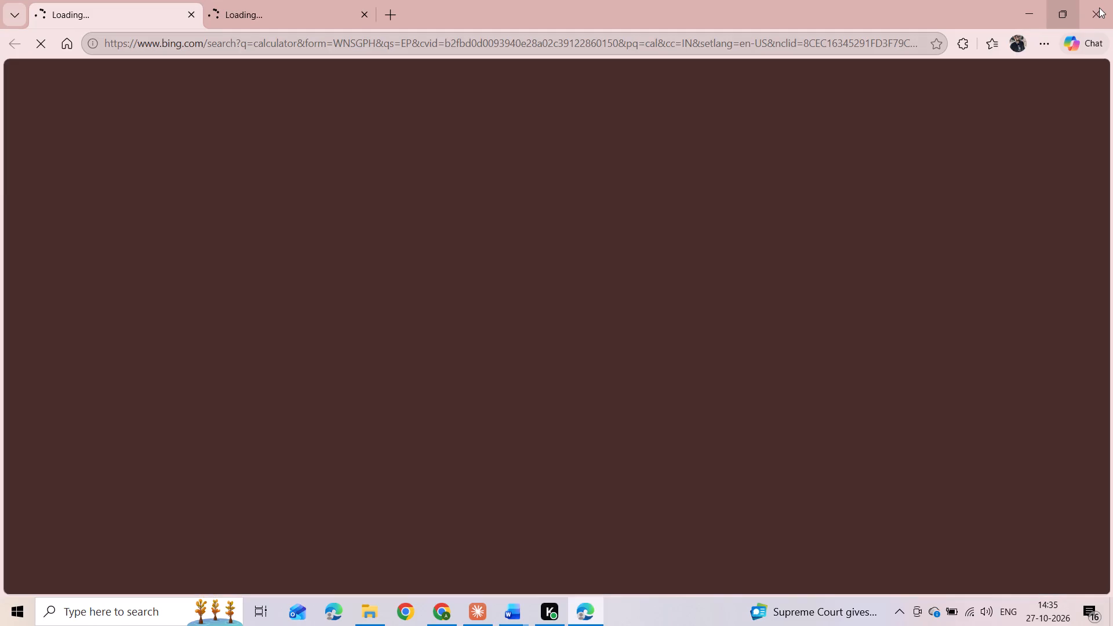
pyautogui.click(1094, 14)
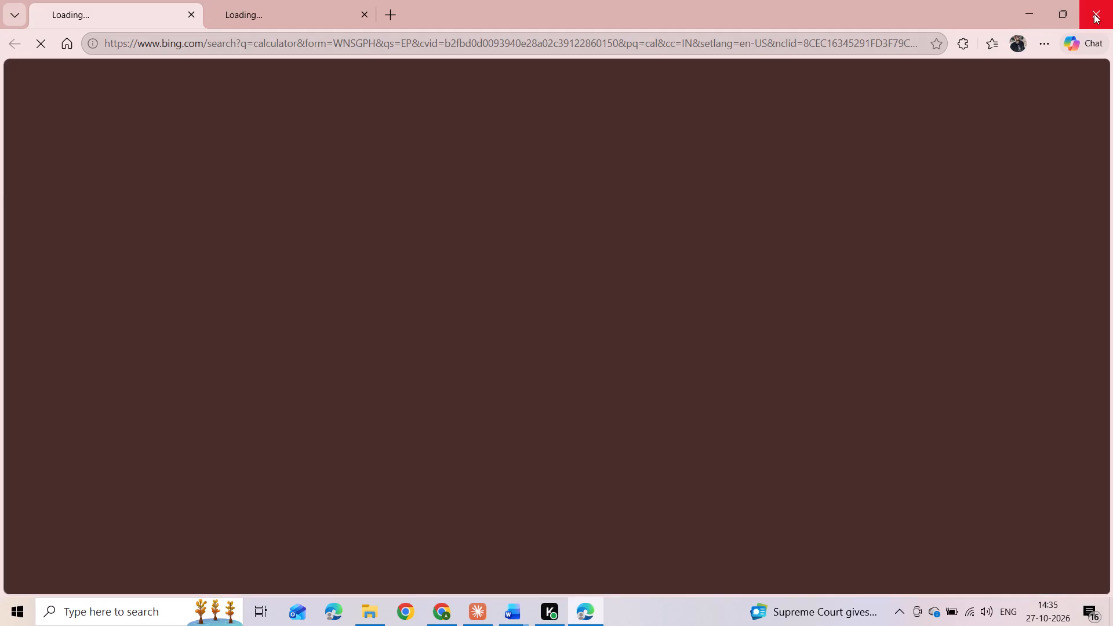
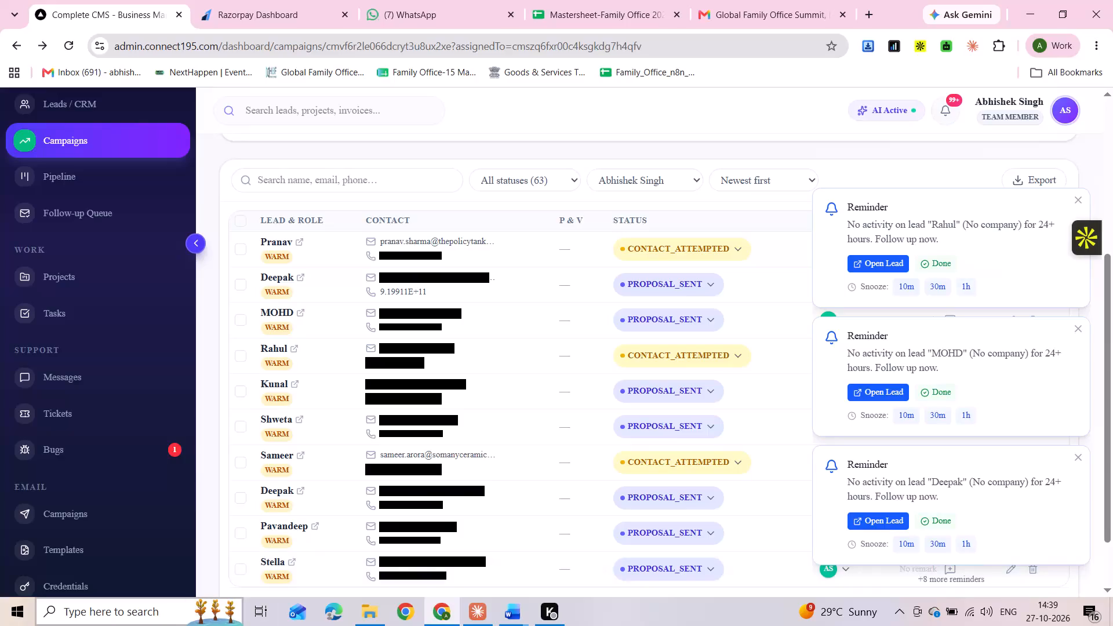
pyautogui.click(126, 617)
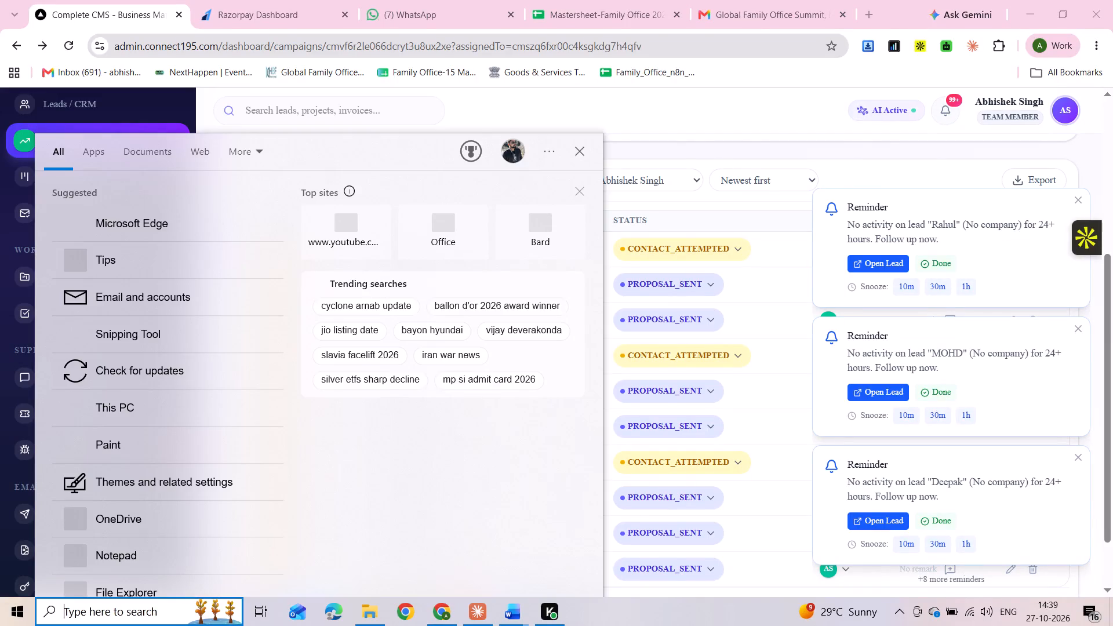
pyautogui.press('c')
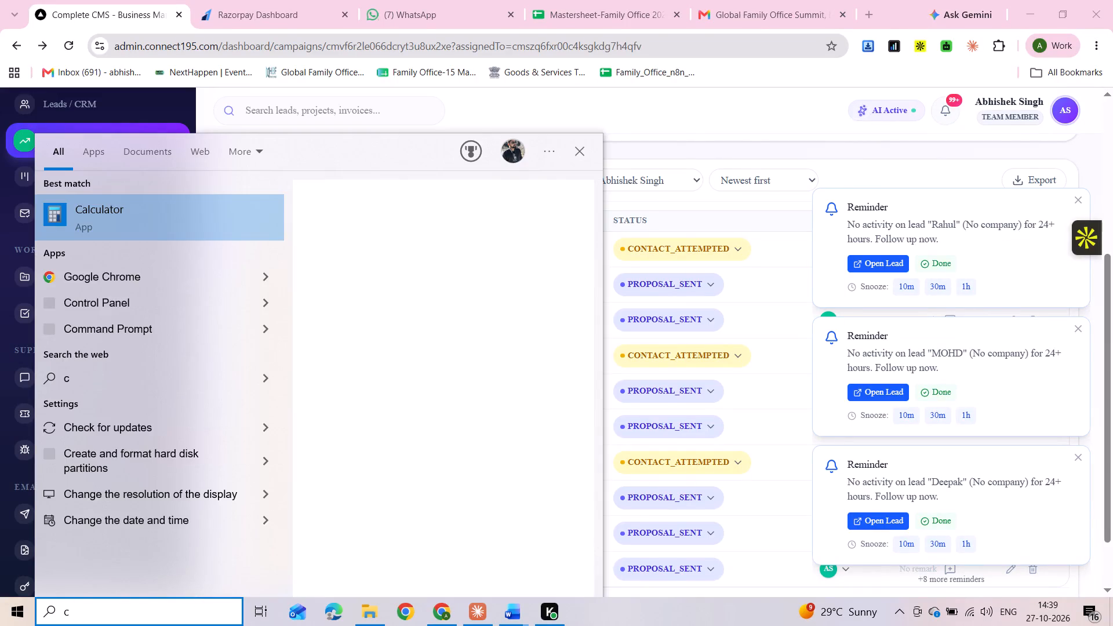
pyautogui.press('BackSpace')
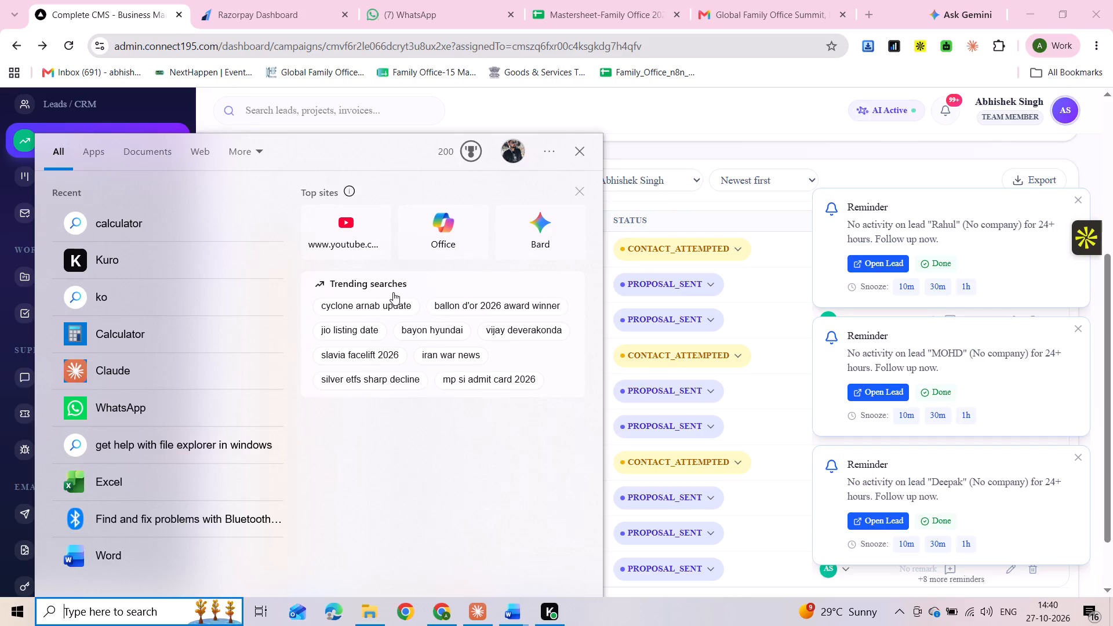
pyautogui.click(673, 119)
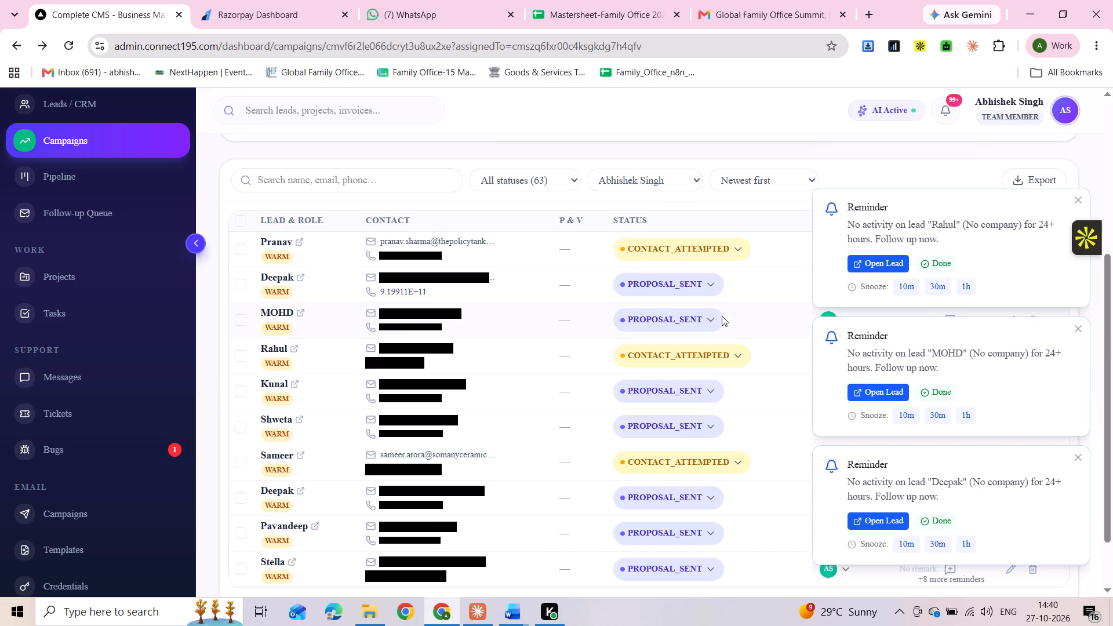
# Search the Linkedin-family-office-leads campaign for a lead by the first digits of the phone number, and clear the search.
pyautogui.scroll(1, 263, 207)
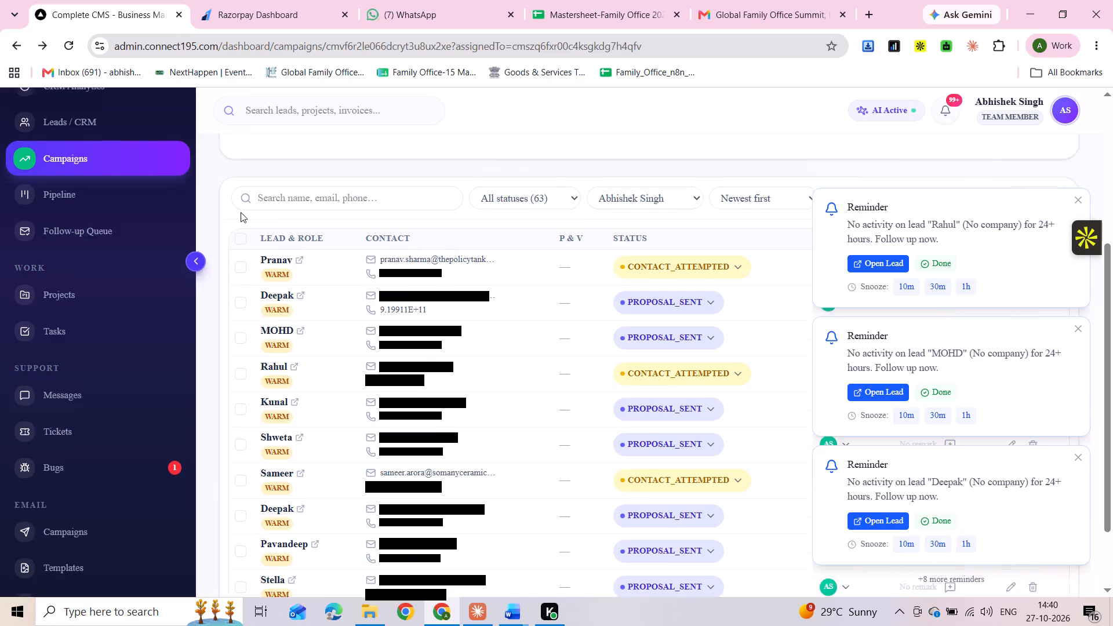
pyautogui.click(117, 222)
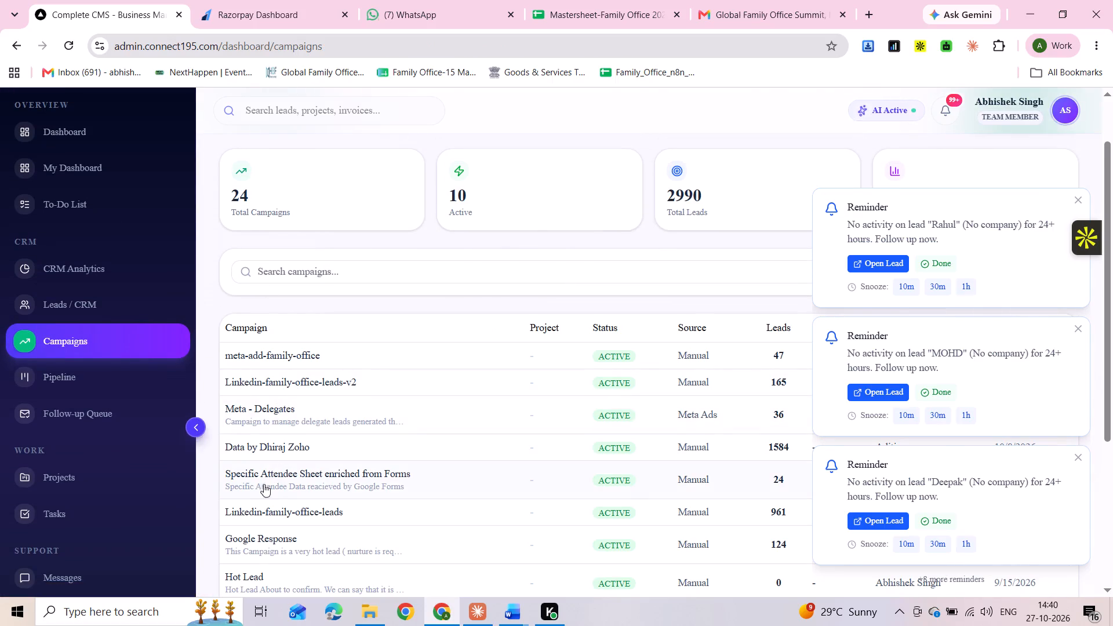
pyautogui.click(288, 517)
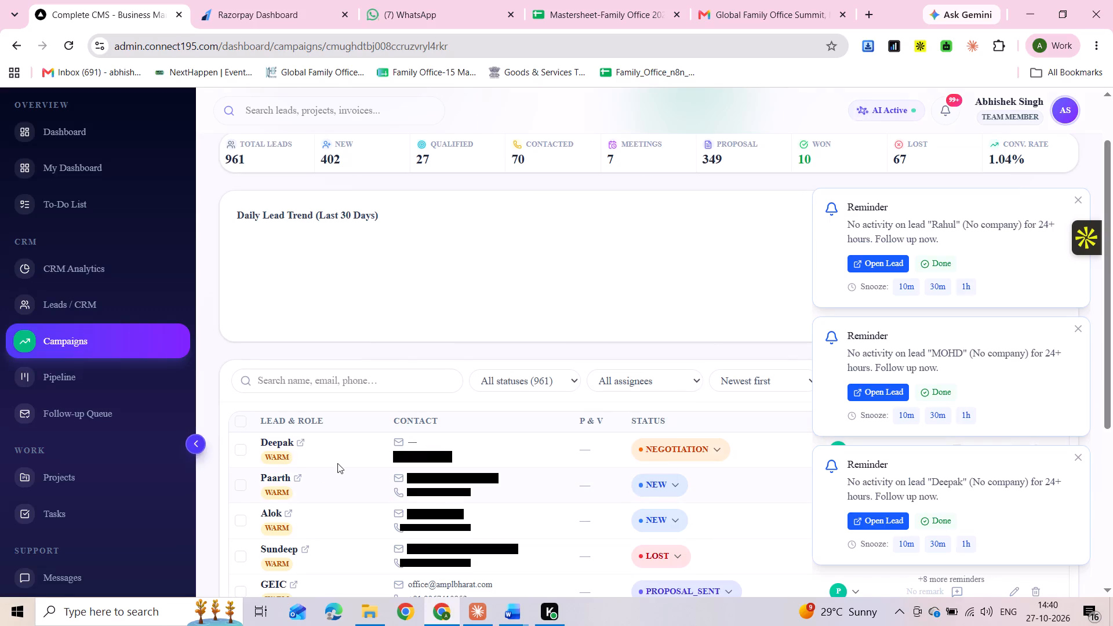
pyautogui.click(346, 383)
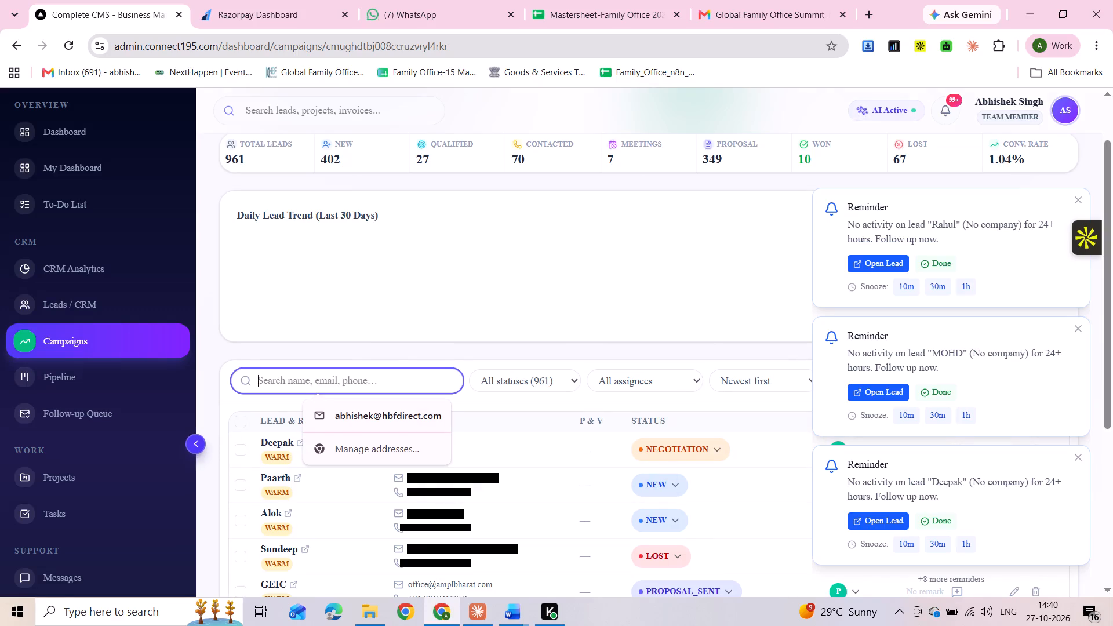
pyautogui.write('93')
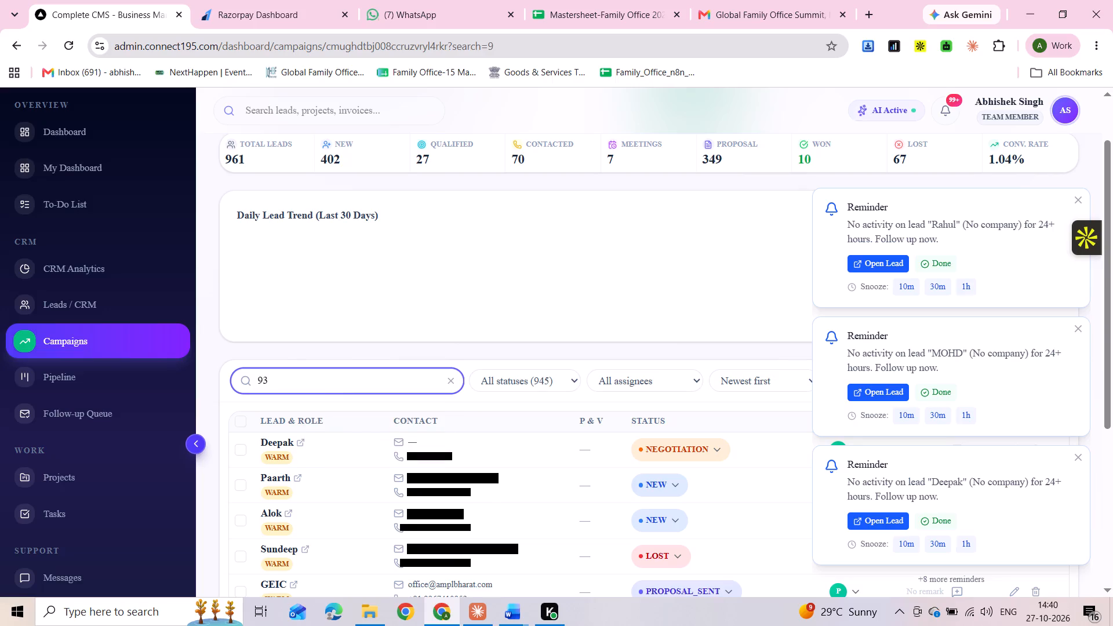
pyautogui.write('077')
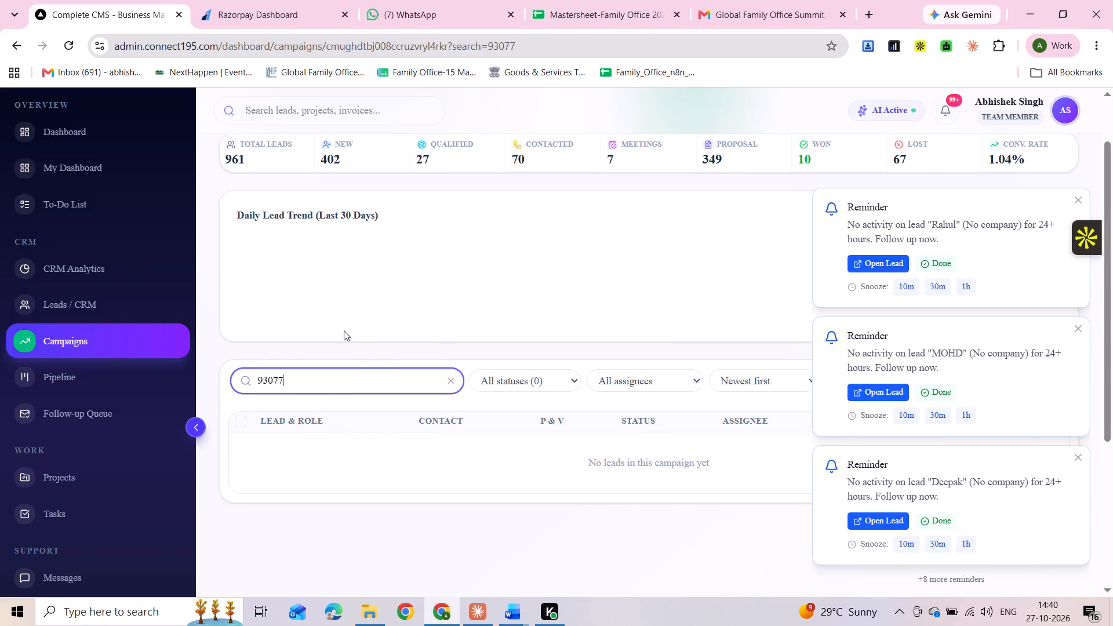
pyautogui.click(453, 381)
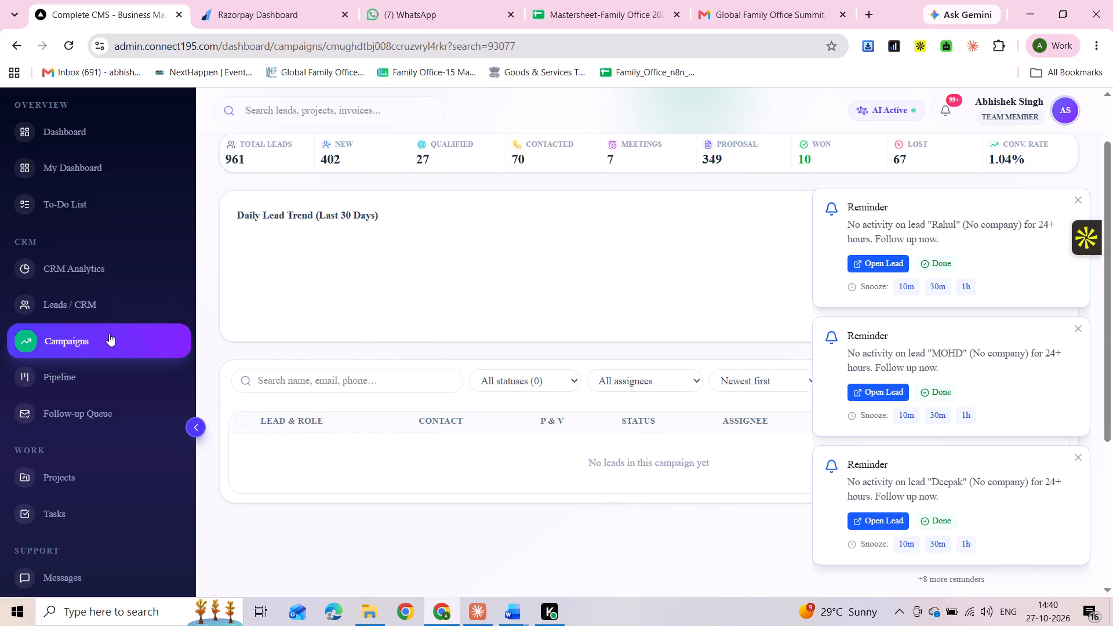
# Find the lead Deepak in the Linkedin-family-office-leads-v2 campaign by the first digits of the phone number, and open the lead's record.
pyautogui.click(108, 337)
pyautogui.click(299, 378)
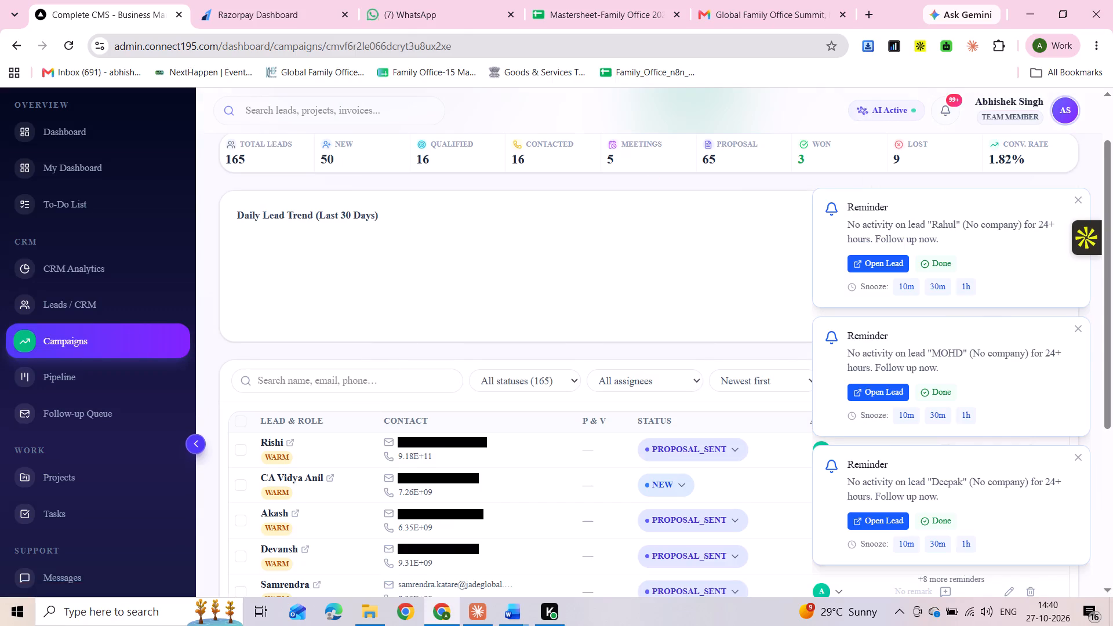
pyautogui.click(328, 385)
pyautogui.press('9')
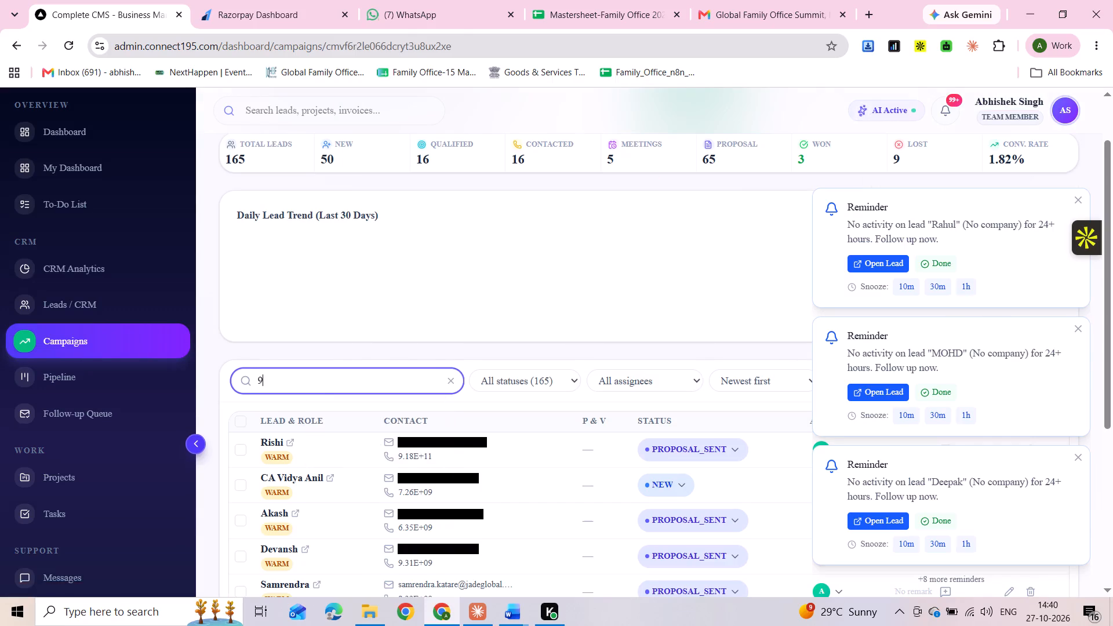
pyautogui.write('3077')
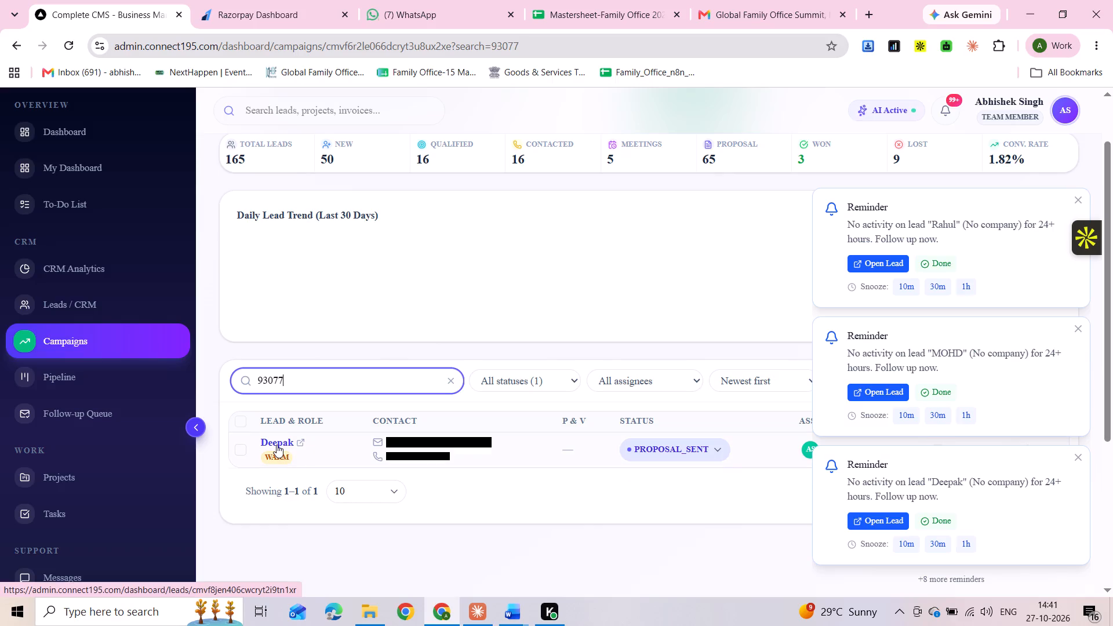
pyautogui.click(277, 445)
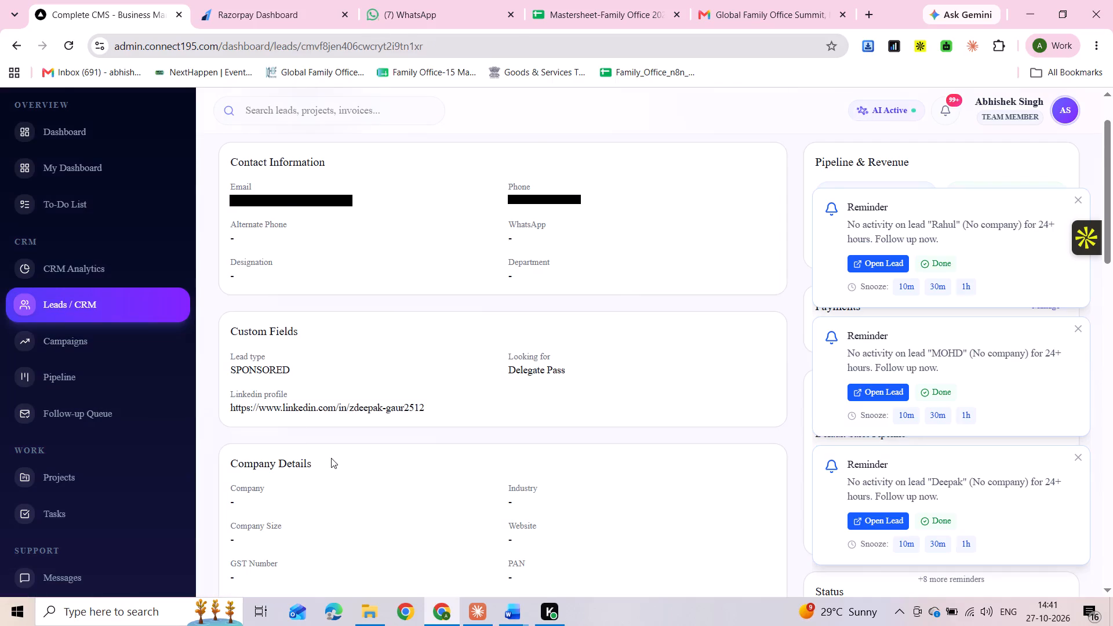
# Start a team note in the lead's Discussion section with the line "He is from the Real Estate firm.".
pyautogui.scroll(-10, 337, 483)
pyautogui.scroll(1, 299, 486)
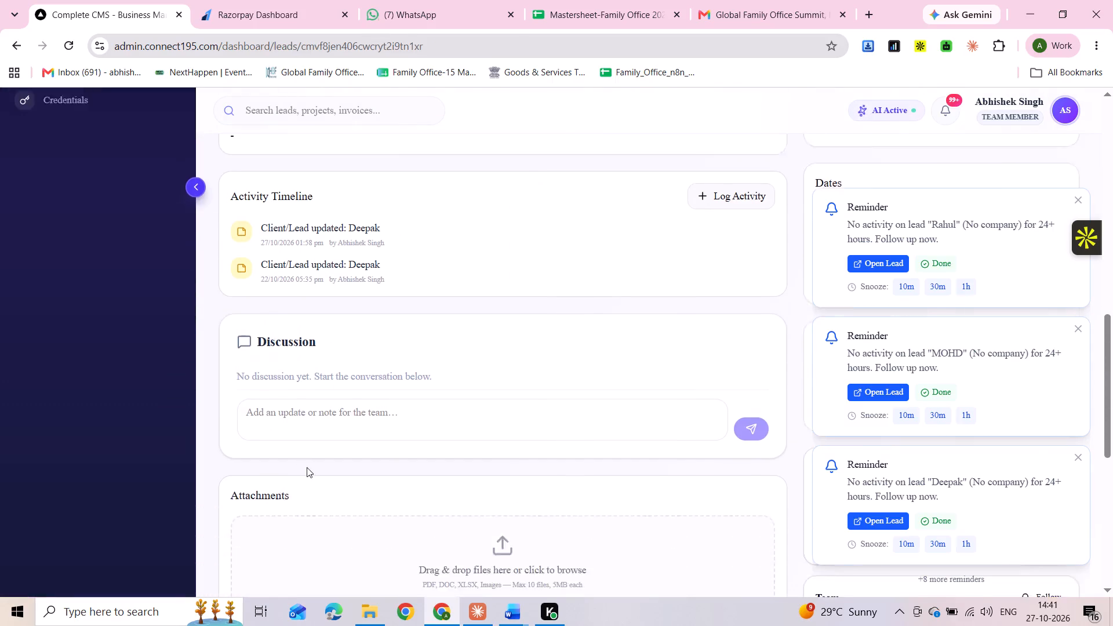
pyautogui.click(314, 447)
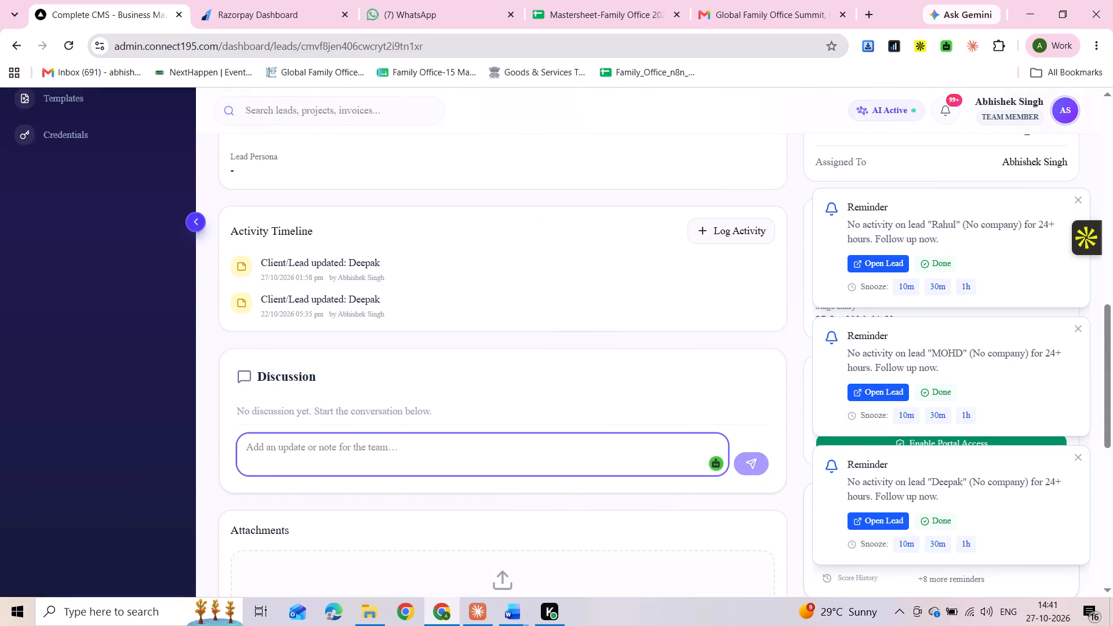
pyautogui.write('He is from the')
pyautogui.press('space')
pyautogui.write('Real')
pyautogui.press('space')
pyautogui.write('Estate')
pyautogui.press('space')
pyautogui.write('firm')
pyautogui.press('space')
pyautogui.write('and')
pyautogui.press('BackSpace')
pyautogui.press('BackSpace')
pyautogui.press('BackSpace')
pyautogui.press('BackSpace')
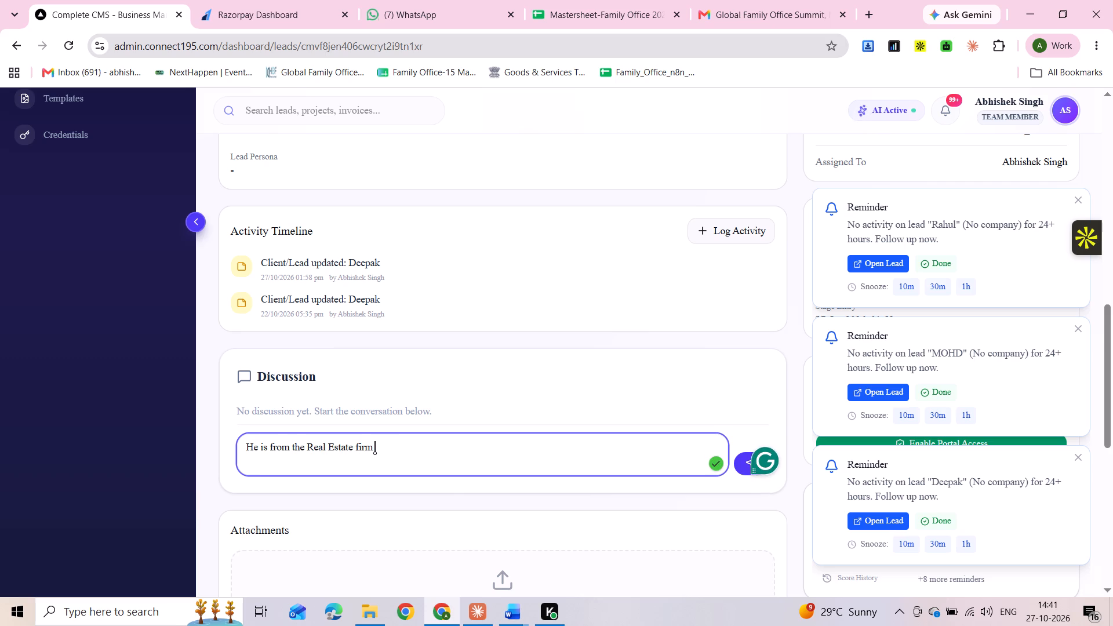
pyautogui.press('.')
pyautogui.hotkey('shift', 'Return')
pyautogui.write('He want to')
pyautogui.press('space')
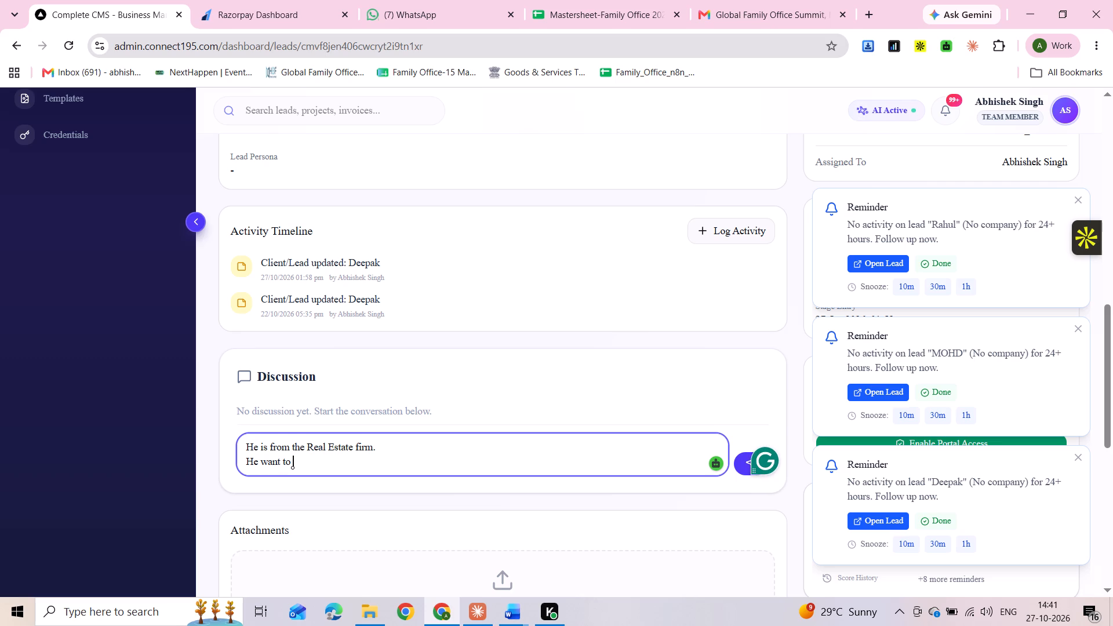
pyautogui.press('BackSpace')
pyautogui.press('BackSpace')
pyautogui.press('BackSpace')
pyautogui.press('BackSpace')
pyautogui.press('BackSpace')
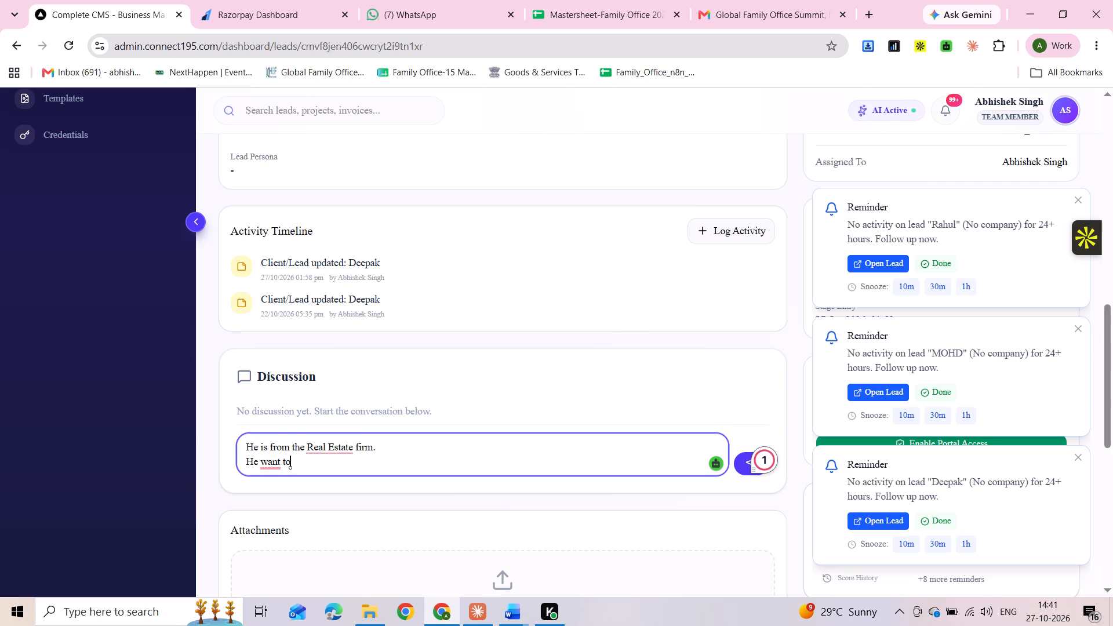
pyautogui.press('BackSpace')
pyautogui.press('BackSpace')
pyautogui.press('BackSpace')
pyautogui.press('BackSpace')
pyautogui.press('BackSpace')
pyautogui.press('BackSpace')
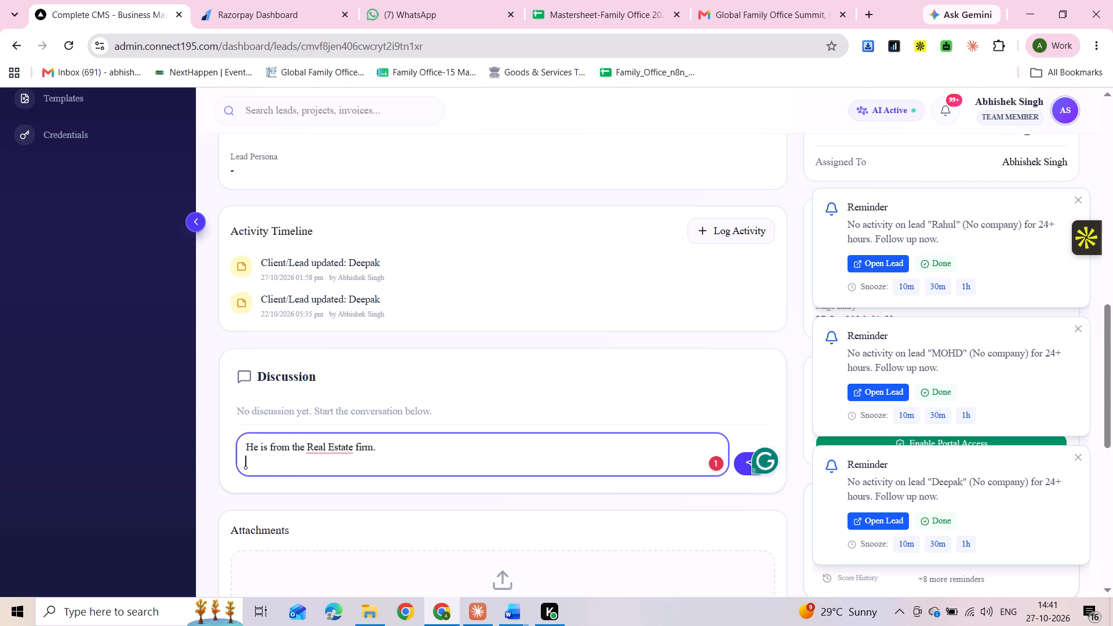
# Add a second line to the note: "This is the first event and he is agree to participate with two delegate".
pyautogui.write('This is rh')
pyautogui.press('BackSpace')
pyautogui.press('BackSpace')
pyautogui.write('the first evn')
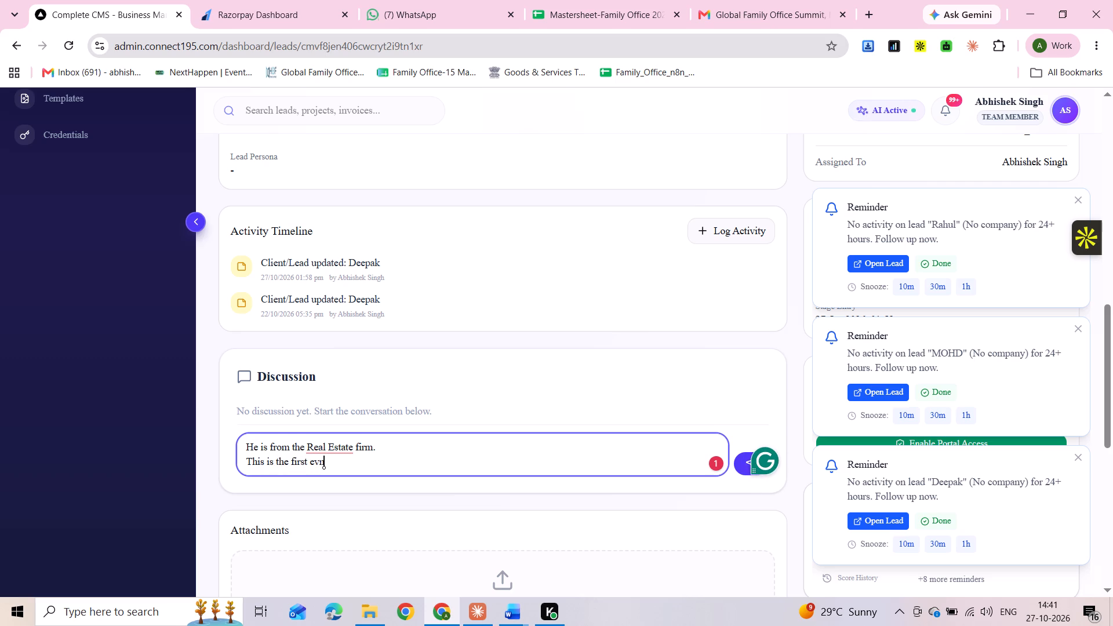
pyautogui.press('BackSpace')
pyautogui.write('ent and')
pyautogui.press('space')
pyautogui.write('he is agree to participate with')
pyautogui.press('space')
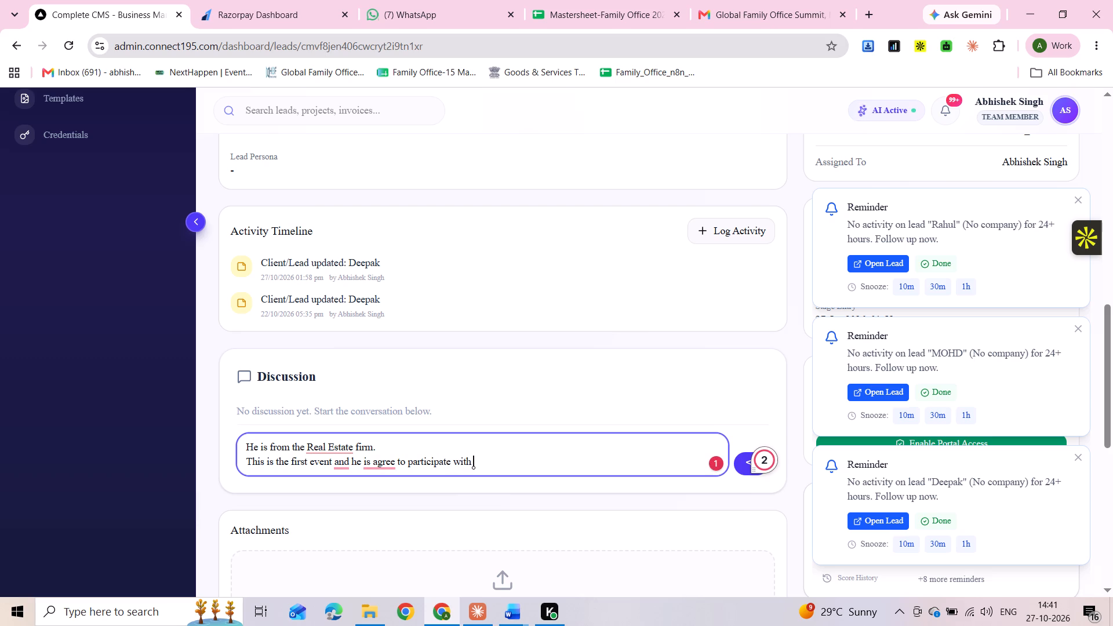
pyautogui.write('twi')
pyautogui.press('space')
pyautogui.press('BackSpace')
pyautogui.press('BackSpace')
pyautogui.write('o delegate')
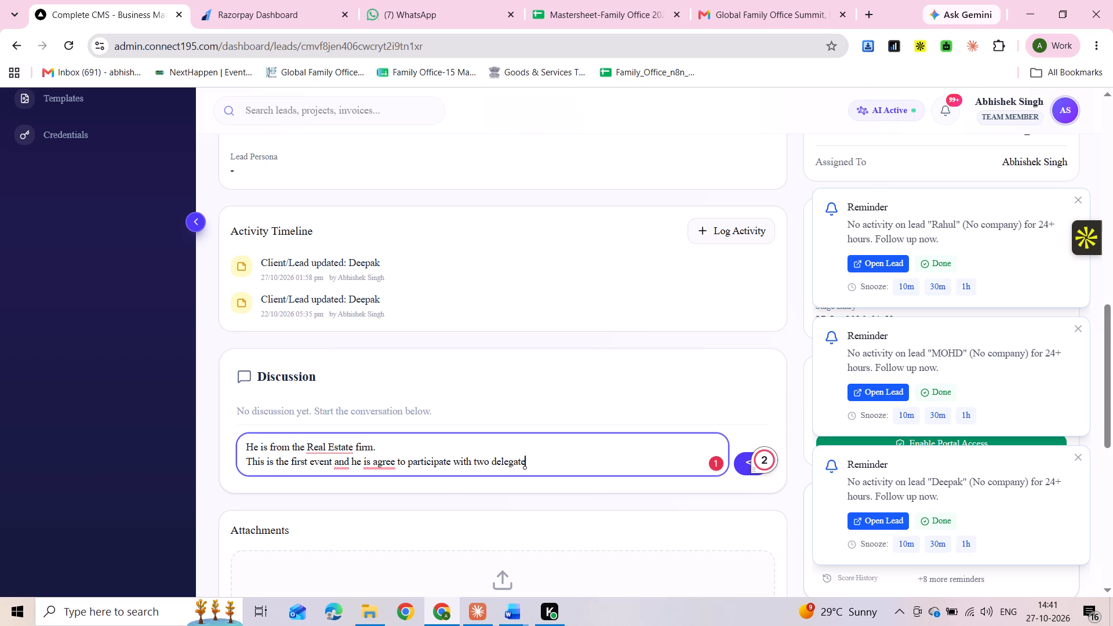
pyautogui.hotkey('shift', 'Return')
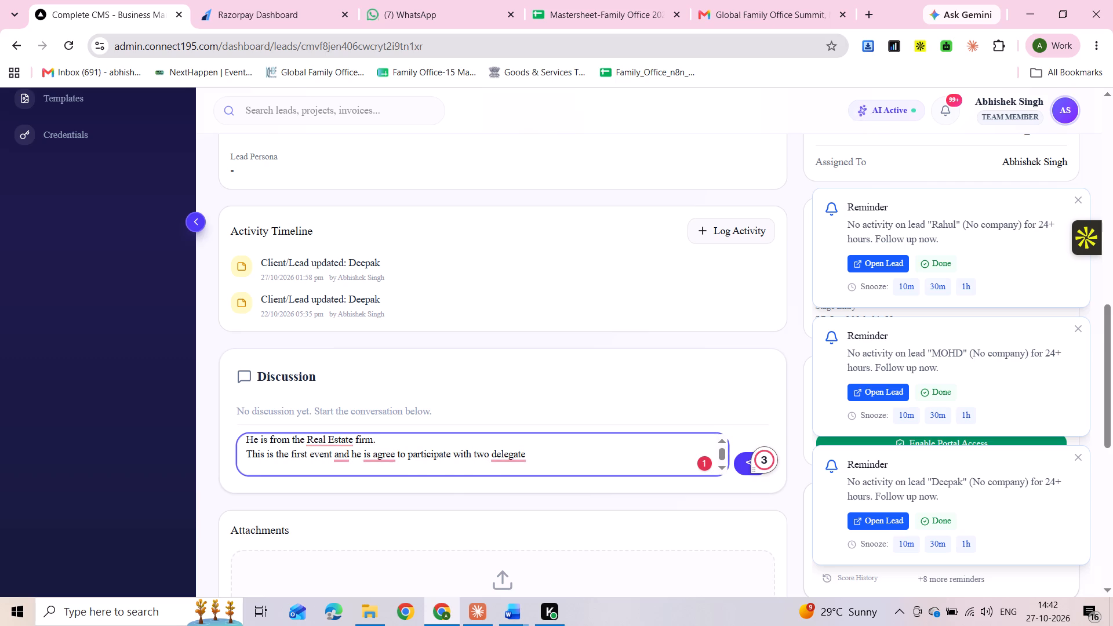
# Add a third line to the note, "I offered a 20% Discount on 2 pass at 30000 rs.", and start a new line.
pyautogui.write('I')
pyautogui.press('space')
pyautogui.write('offered')
pyautogui.press('space')
pyautogui.write('a 20')
pyautogui.hotkey('shift', '%')
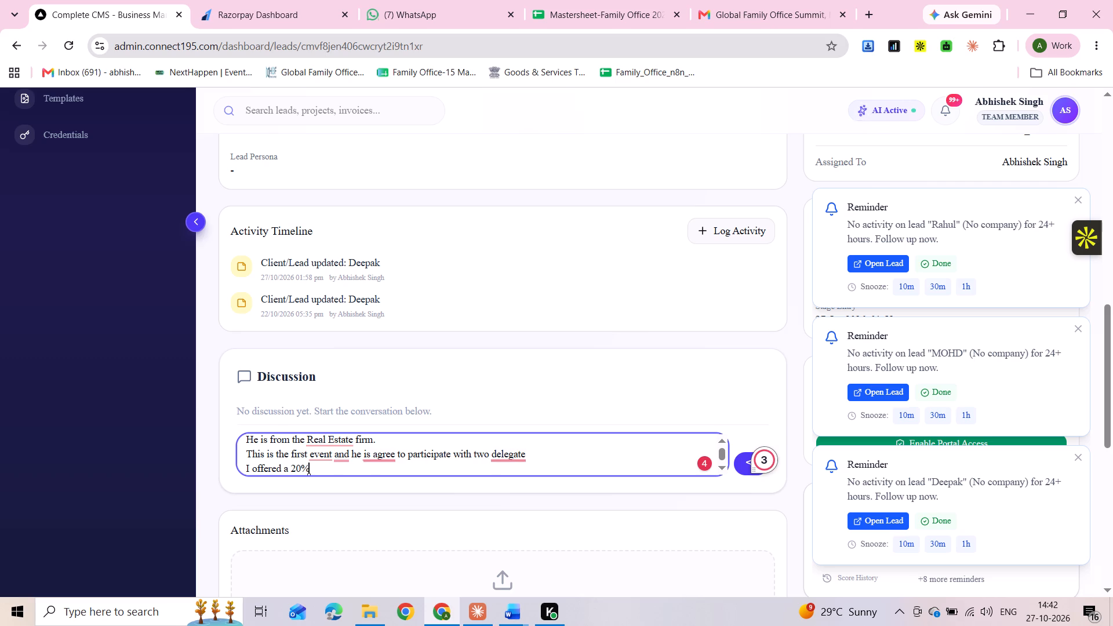
pyautogui.press('space')
pyautogui.write('Discount')
pyautogui.press('space')
pyautogui.write('on')
pyautogui.press('space')
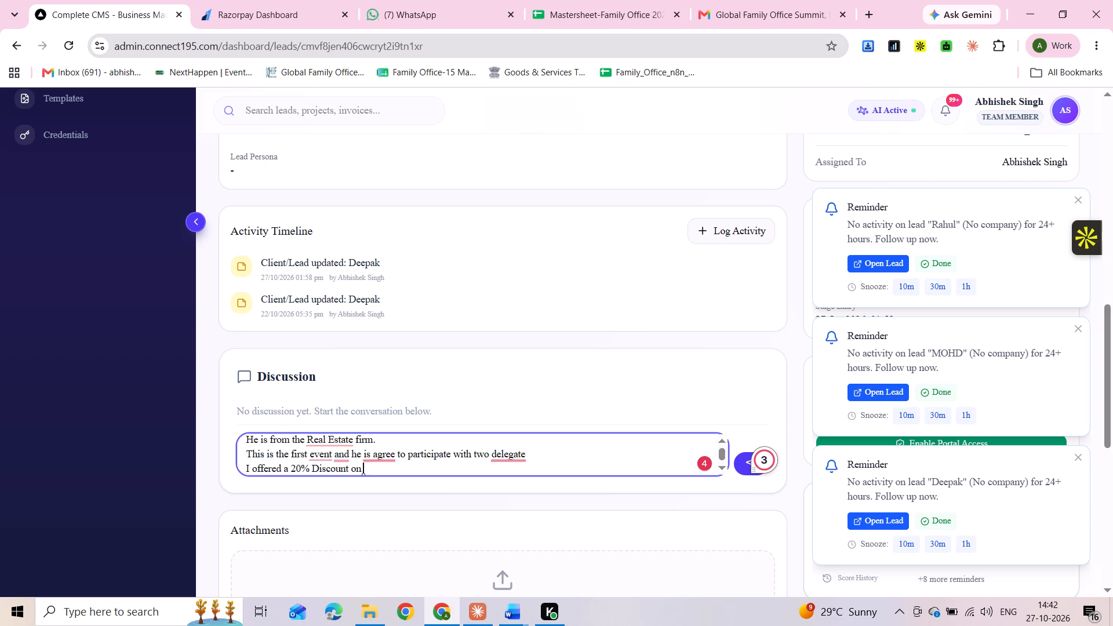
pyautogui.write('2 pass')
pyautogui.press('space')
pyautogui.write('at 3000')
pyautogui.press('0')
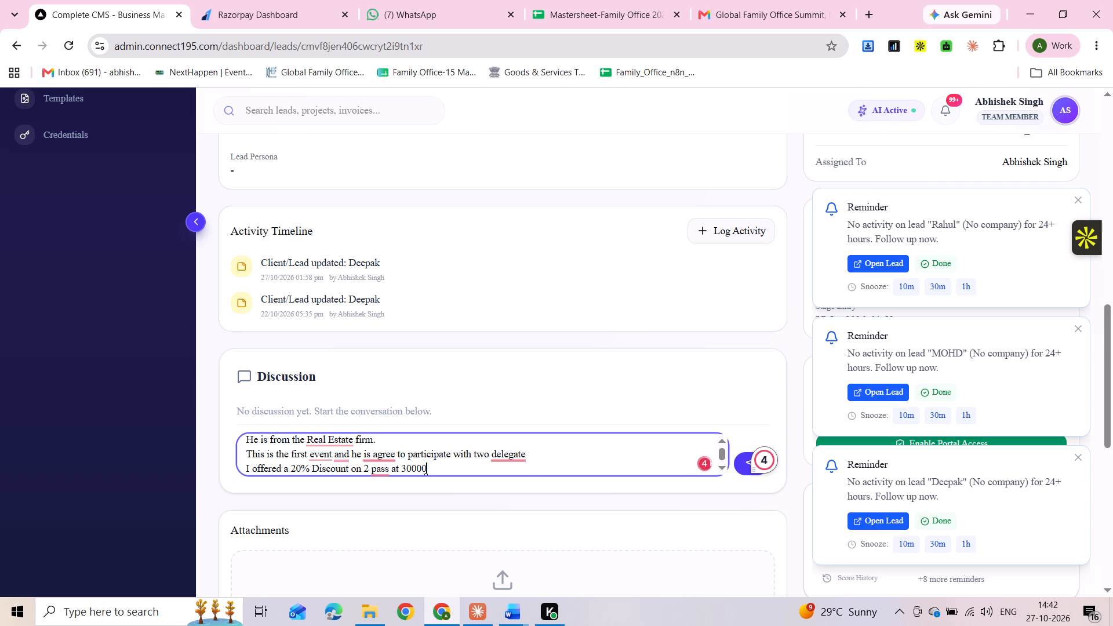
pyautogui.press('space')
pyautogui.write('rs')
pyautogui.press('.')
pyautogui.hotkey('shift', 'Return')
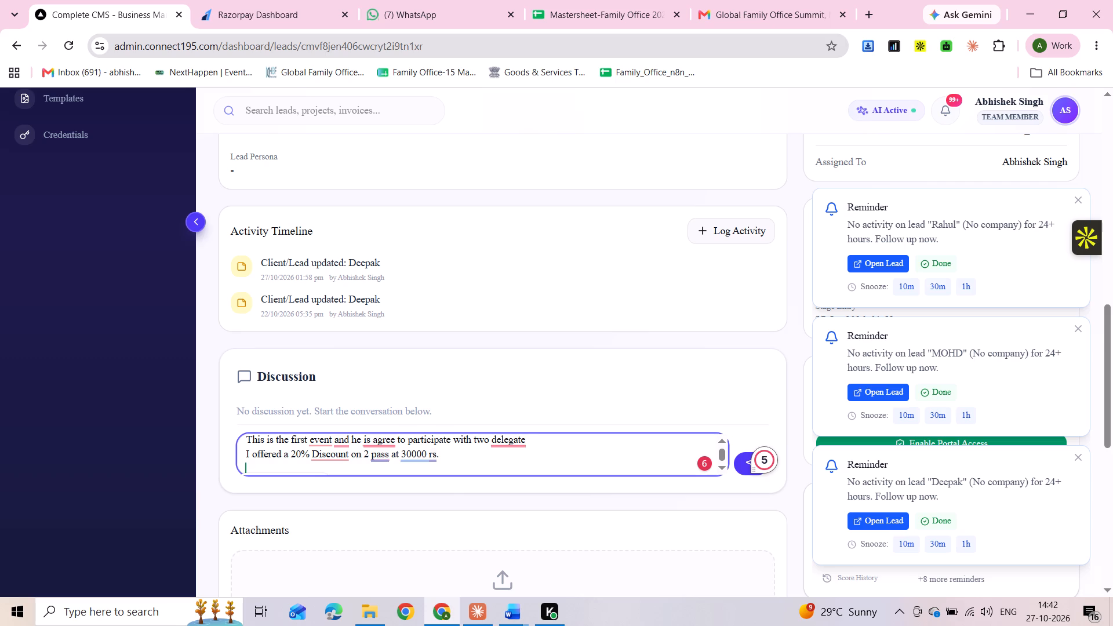
# Add a last line to the note, "Standard Pass 24000 + 4320= 28,320", and post the note to the lead's Discussion.
pyautogui.hotkey('shift', 'p')
pyautogui.press('BackSpace')
pyautogui.write('Standard Pass')
pyautogui.press('space')
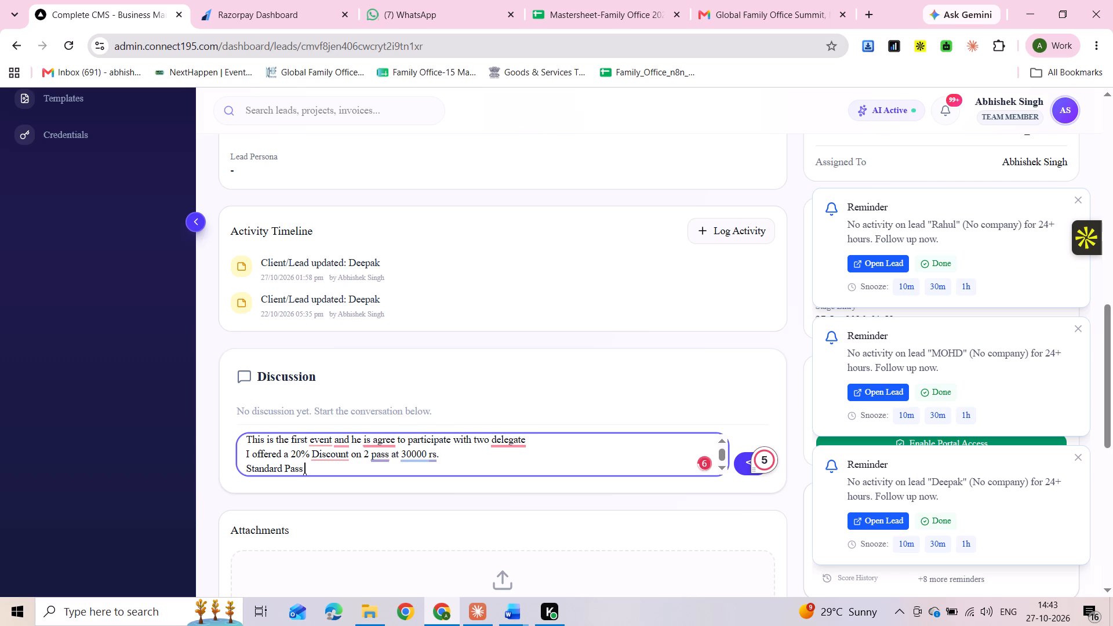
pyautogui.write('24000')
pyautogui.press('space')
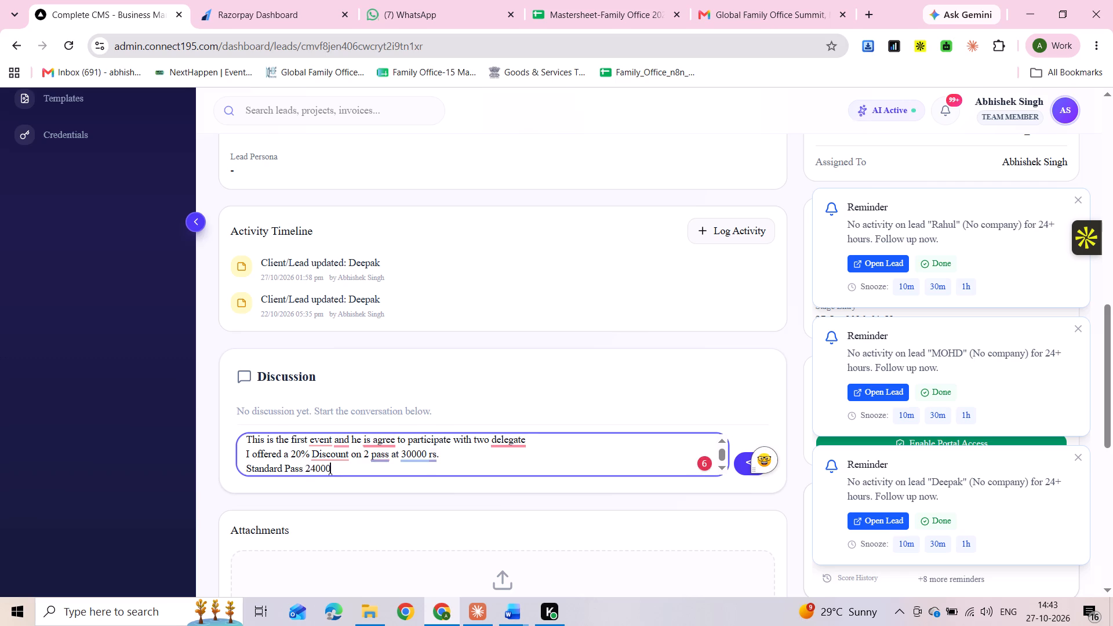
pyautogui.hotkey('shift', '+')
pyautogui.press('space')
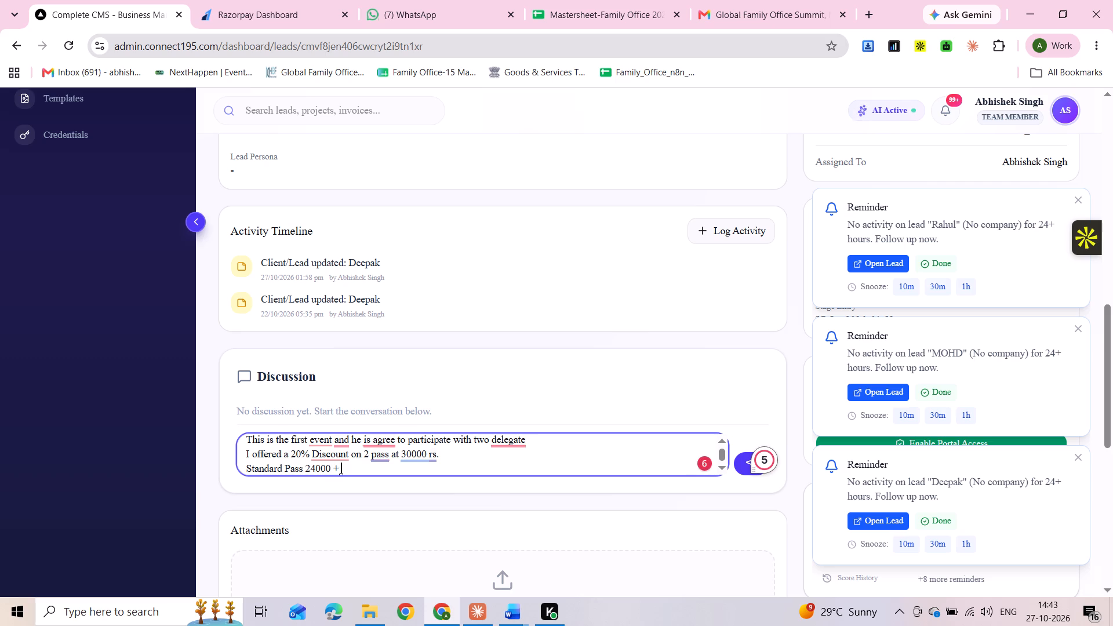
pyautogui.press('4')
pyautogui.write('320')
pyautogui.press('=')
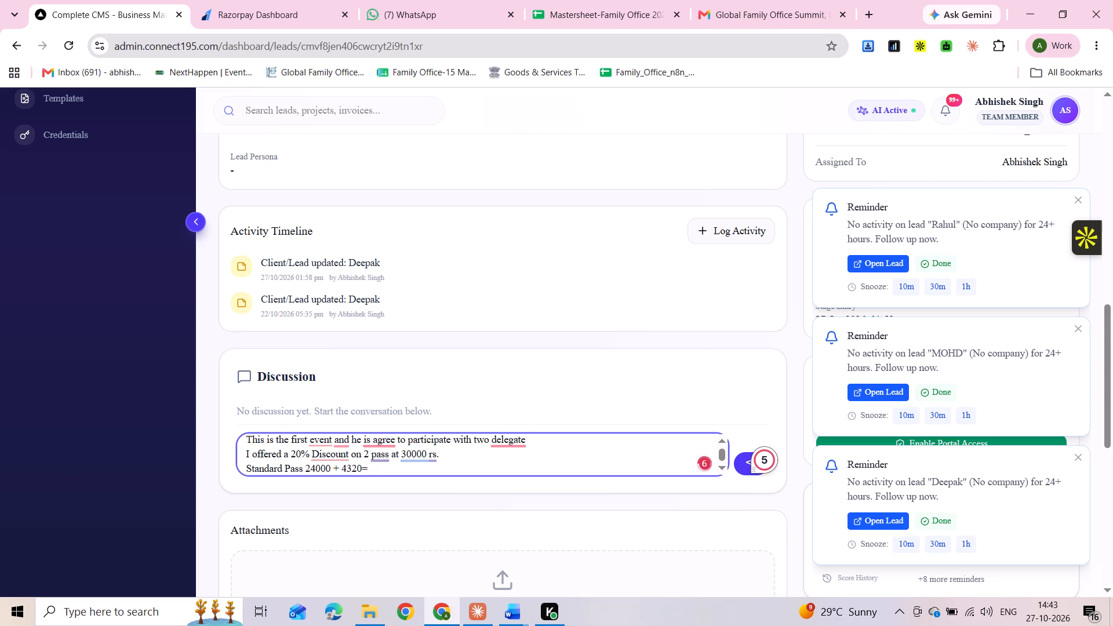
pyautogui.press('space')
pyautogui.write('2')
pyautogui.press('8')
pyautogui.write(',320')
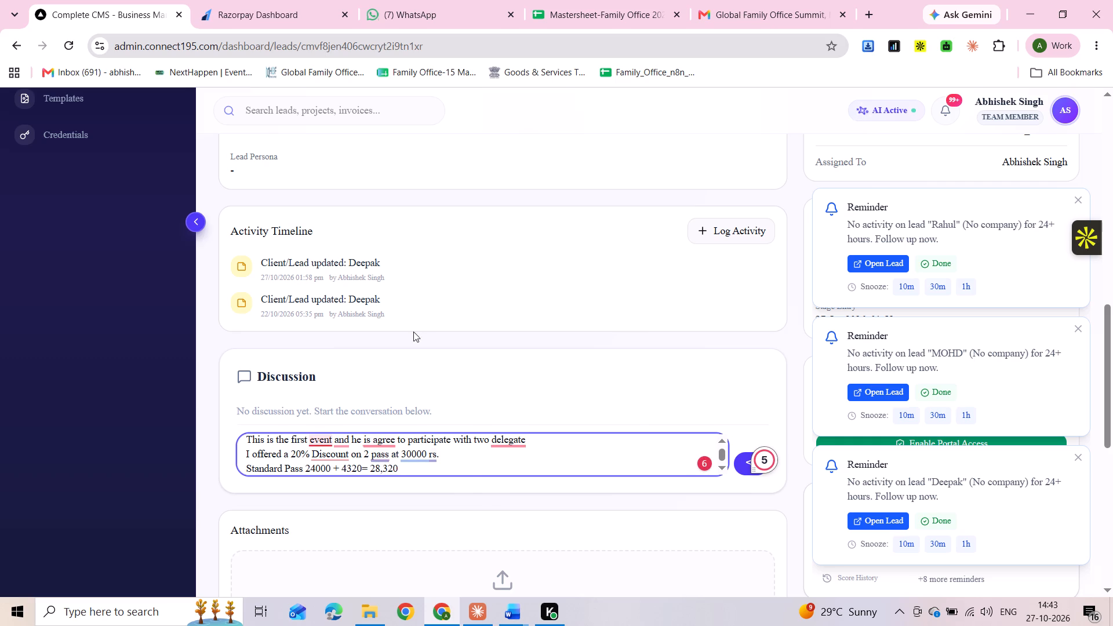
pyautogui.click(743, 464)
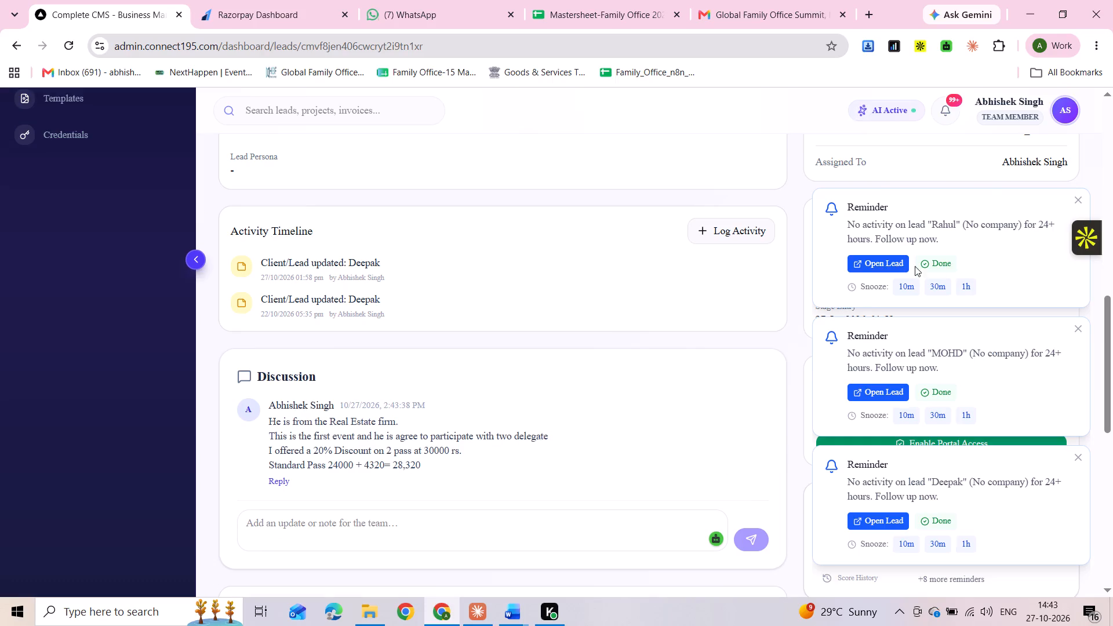
# Change Deepak's pipeline stage to Negotiation with the quick stage change.
pyautogui.scroll(4, 599, 317)
pyautogui.scroll(4, 548, 317)
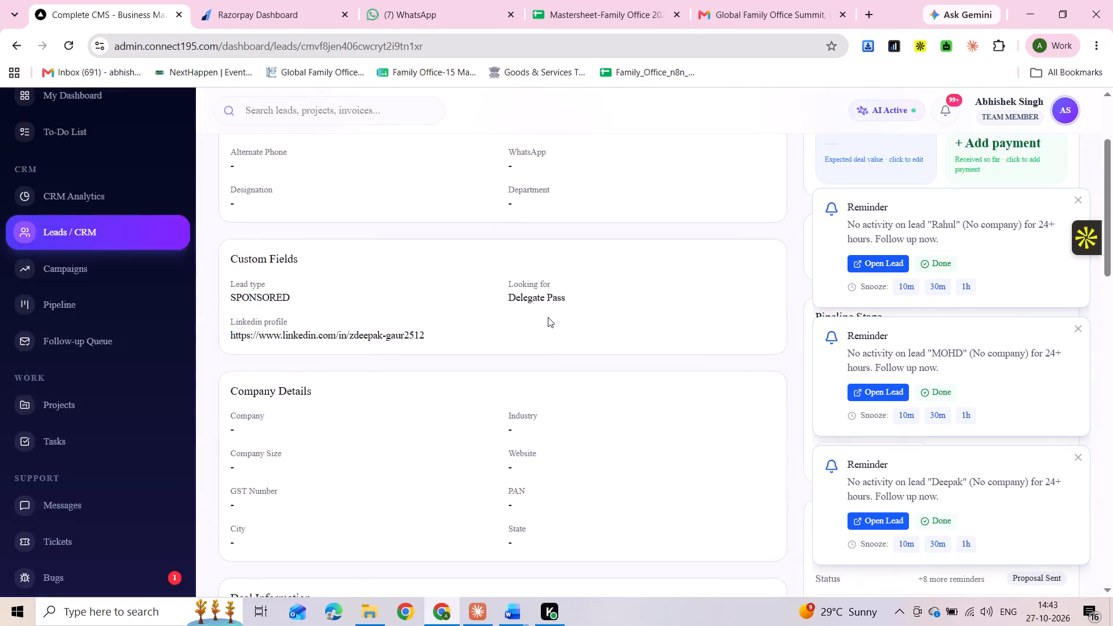
pyautogui.scroll(4, 548, 317)
pyautogui.scroll(-3, 558, 319)
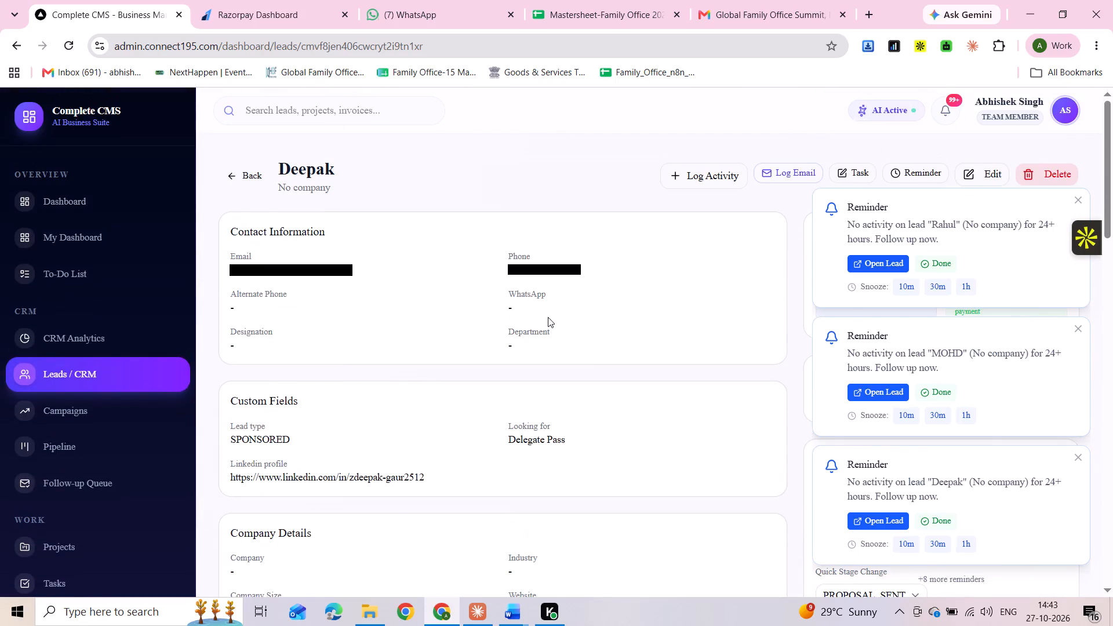
pyautogui.scroll(-2, 548, 317)
pyautogui.scroll(1, 619, 326)
pyautogui.scroll(-2, 619, 326)
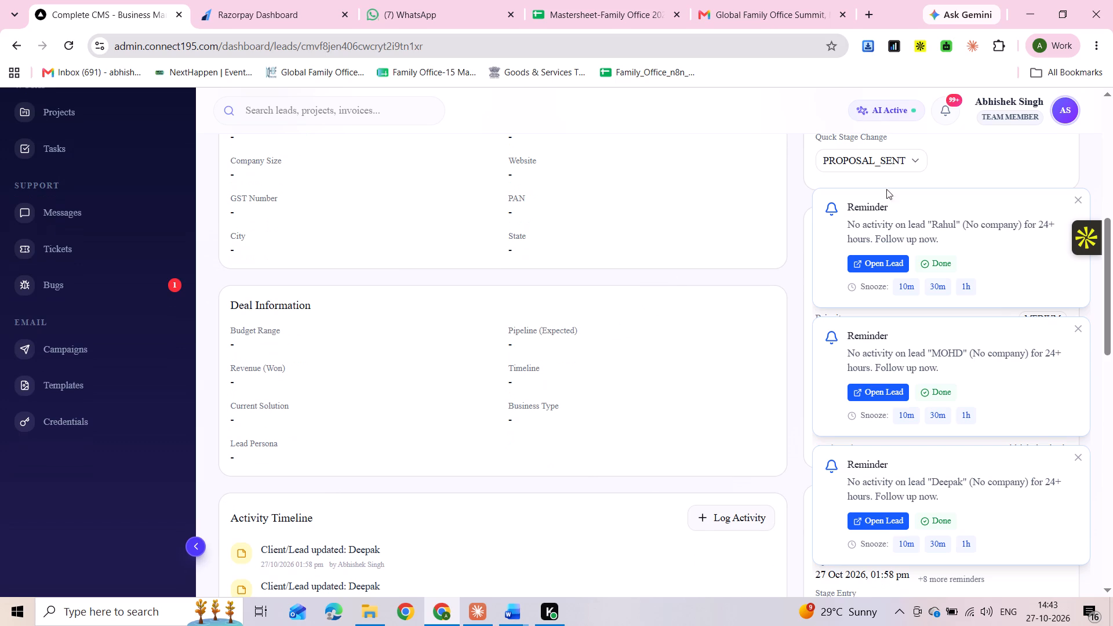
pyautogui.click(886, 160)
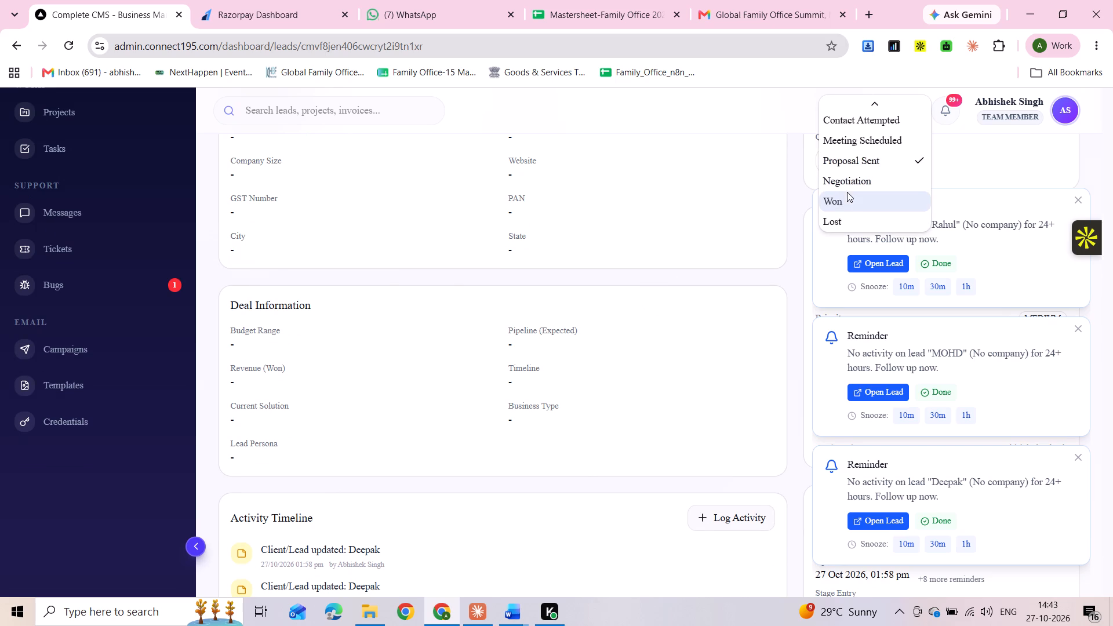
pyautogui.scroll(-1, 852, 182)
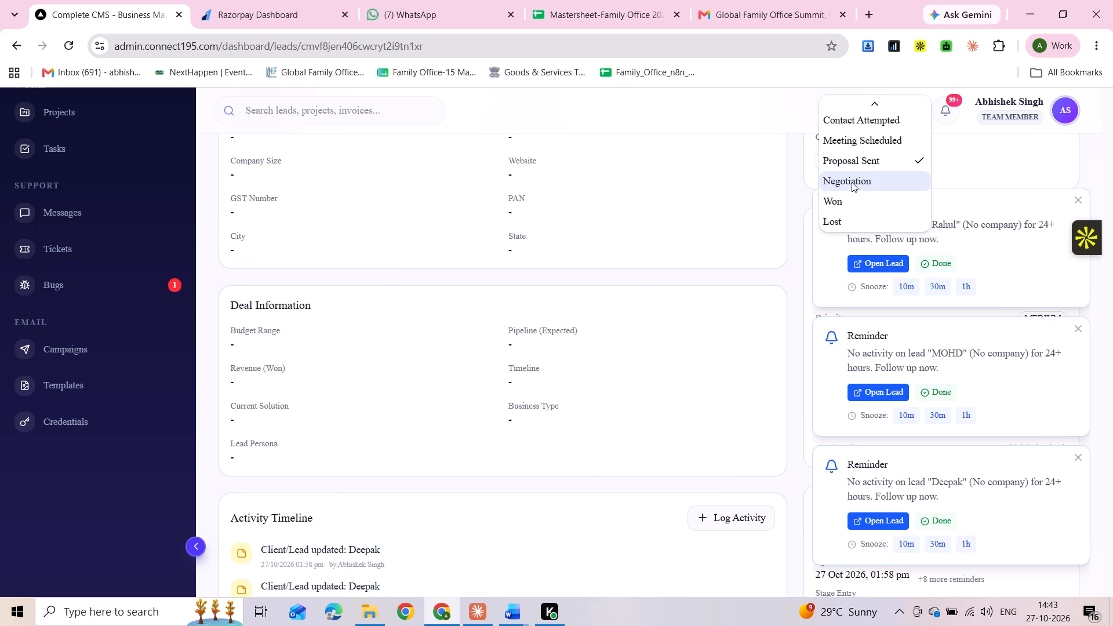
pyautogui.click(852, 182)
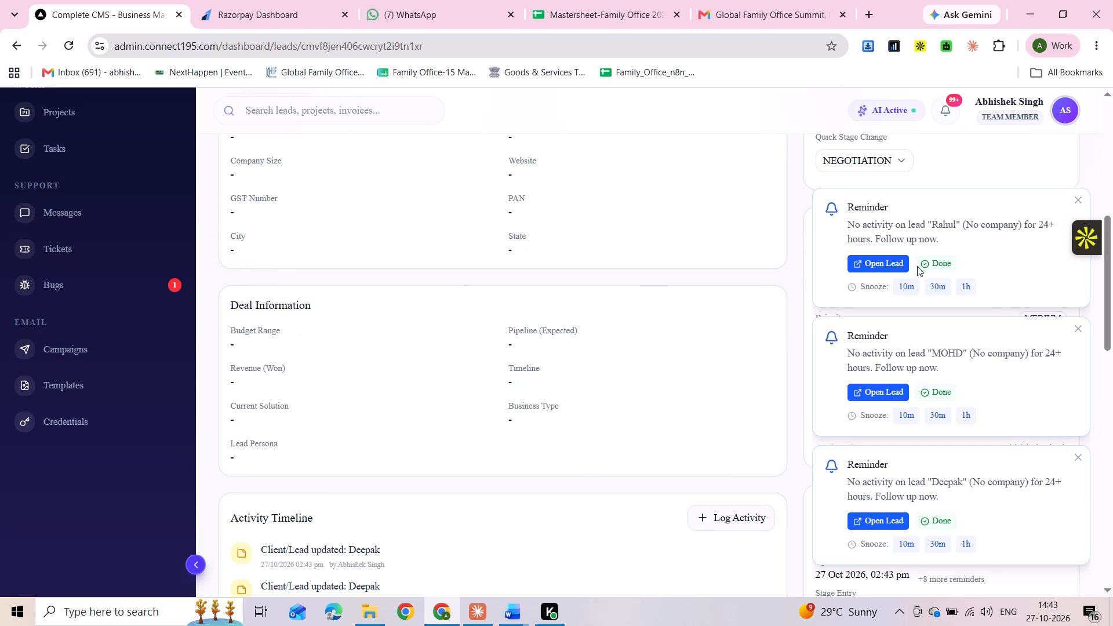
# Open the MOHD lead from the pending follow-up reminders and review its contact details, custom fields, activity timeline and discussion.
pyautogui.doubleClick(872, 261)
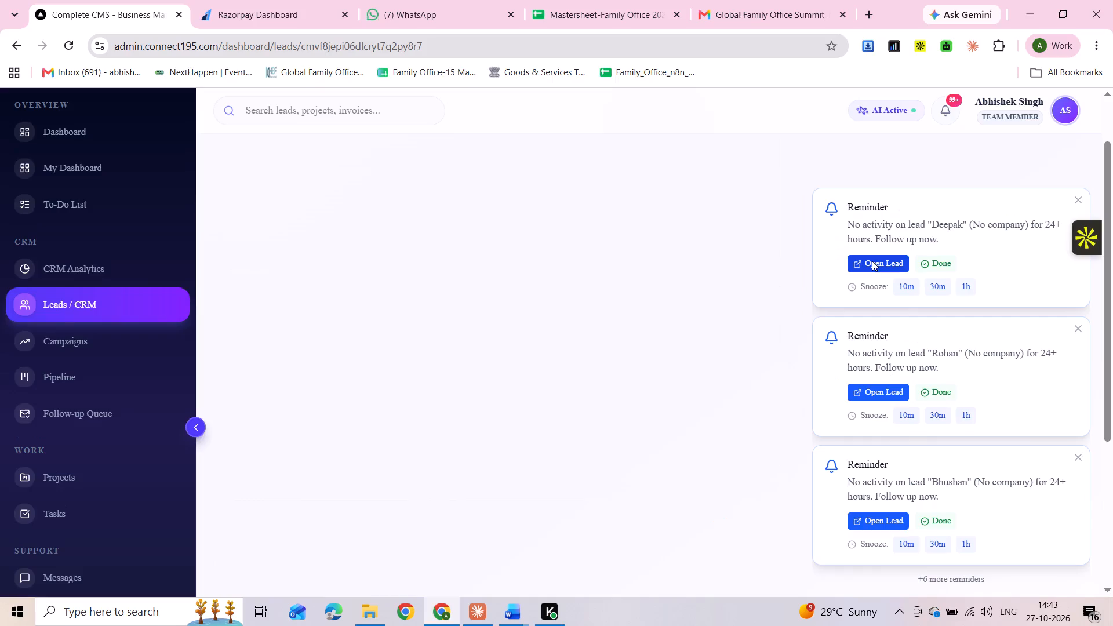
pyautogui.scroll(-6, 589, 350)
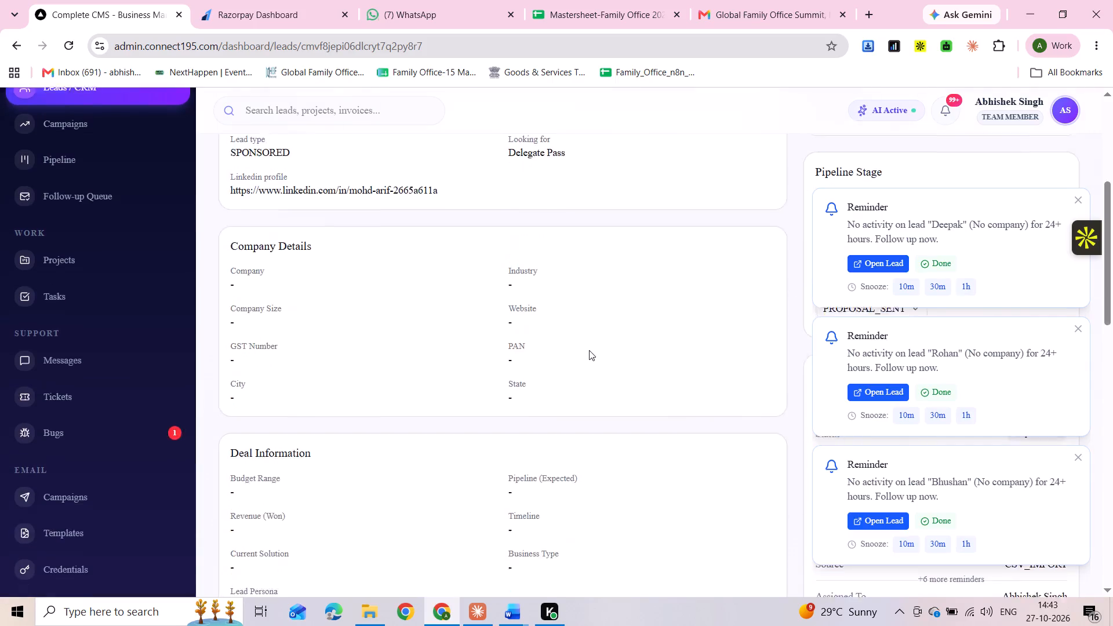
pyautogui.scroll(-6, 589, 350)
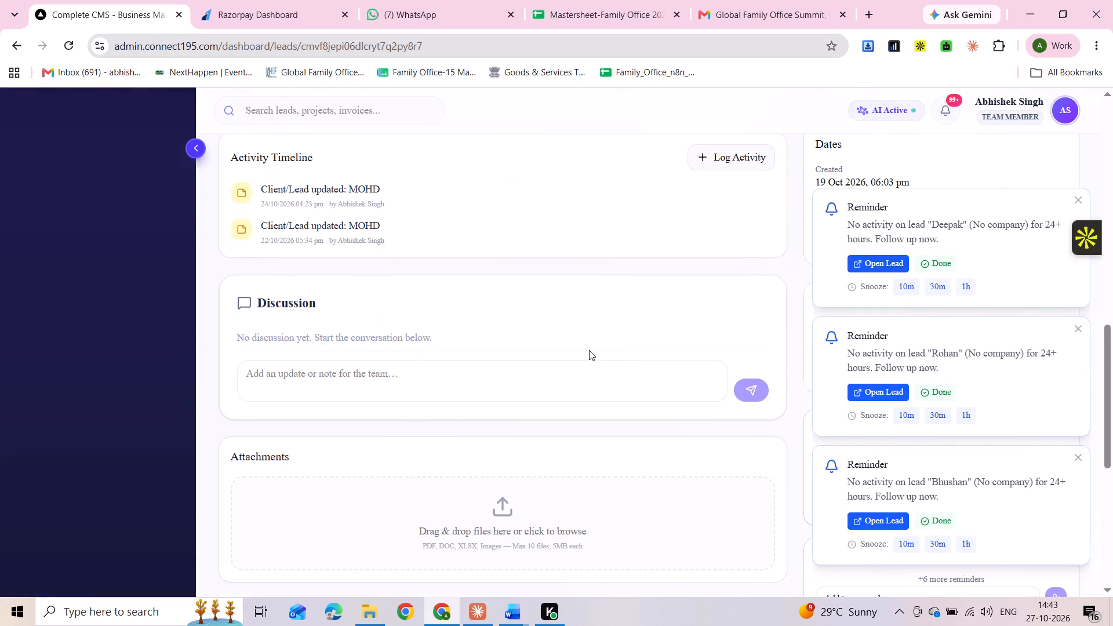
pyautogui.scroll(11, 589, 350)
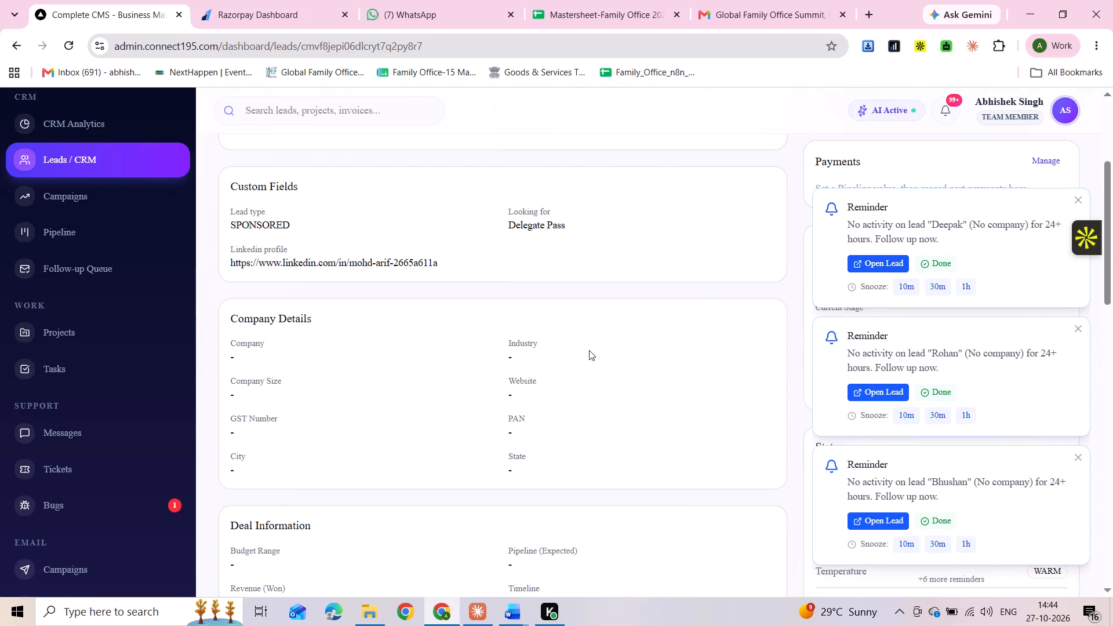
pyautogui.scroll(4, 589, 350)
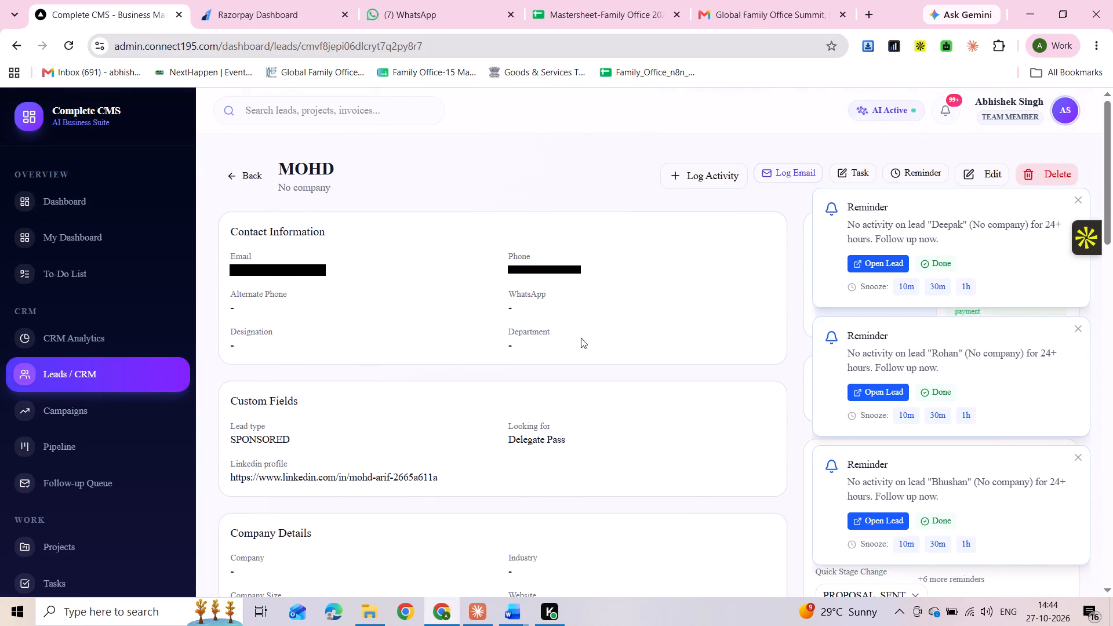
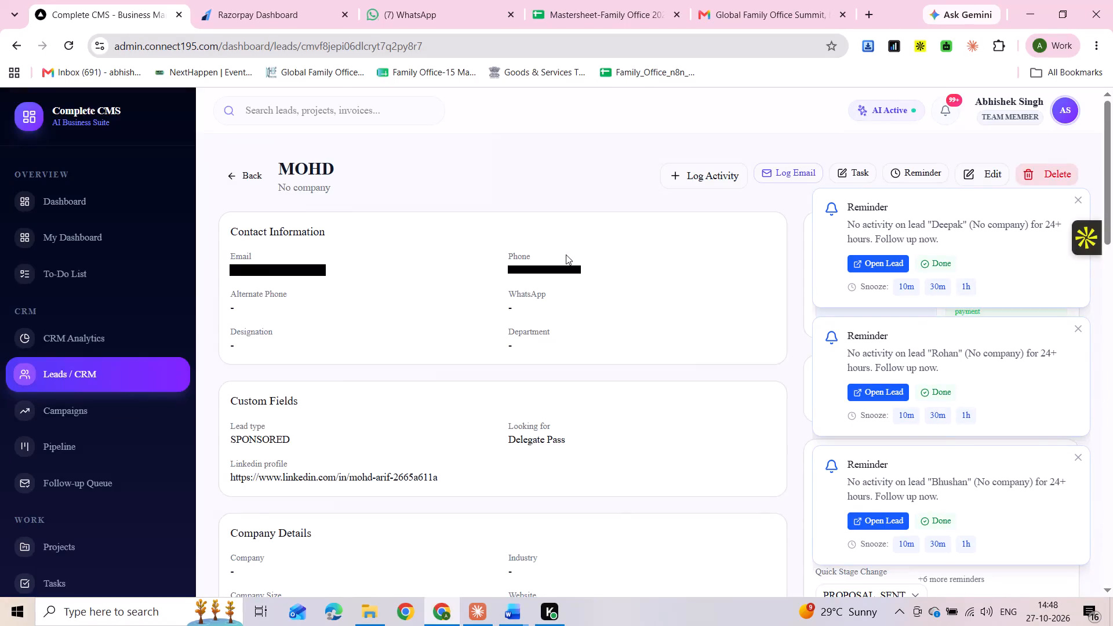
# Review the MOHD lead's contact information, custom fields and company details once more.
pyautogui.scroll(-10, 522, 310)
pyautogui.scroll(10, 520, 313)
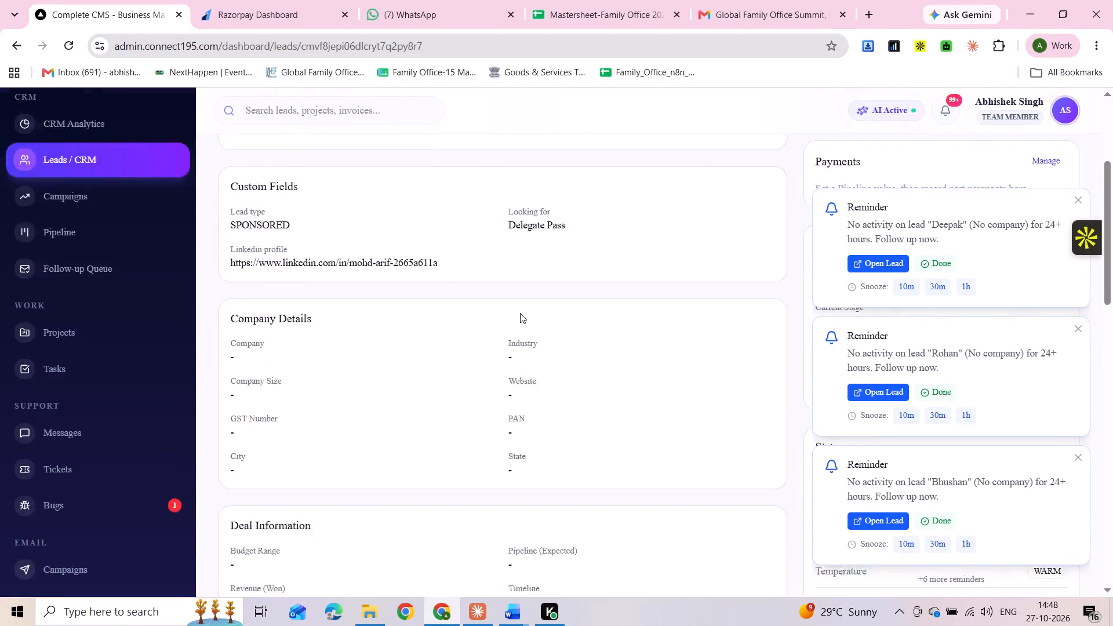
pyautogui.scroll(3, 520, 313)
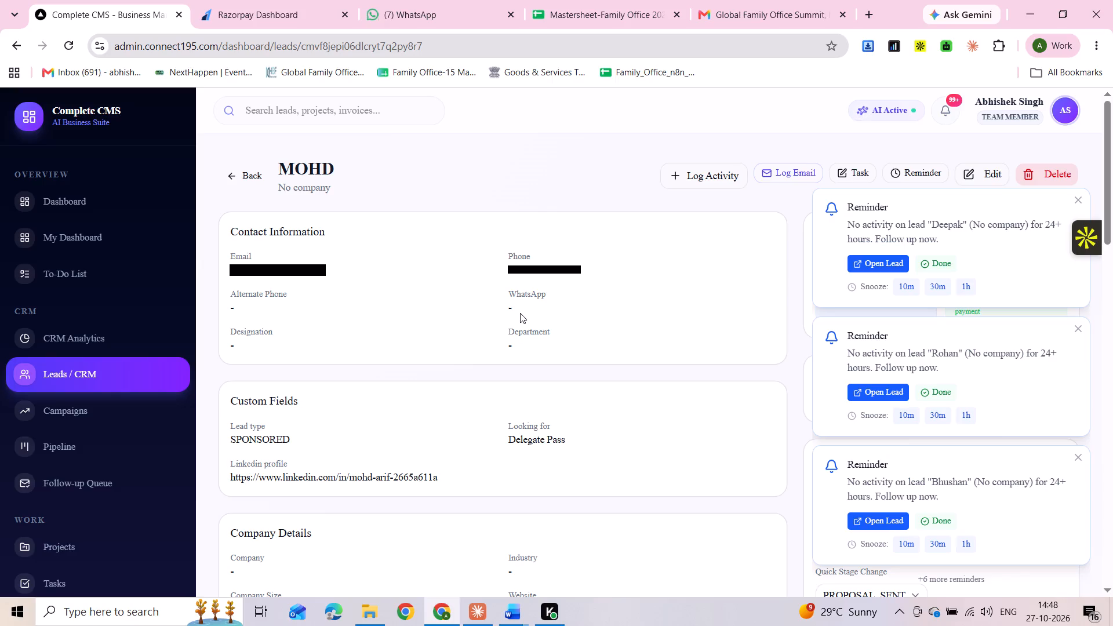
pyautogui.scroll(3, 466, 303)
pyautogui.scroll(-2, 463, 305)
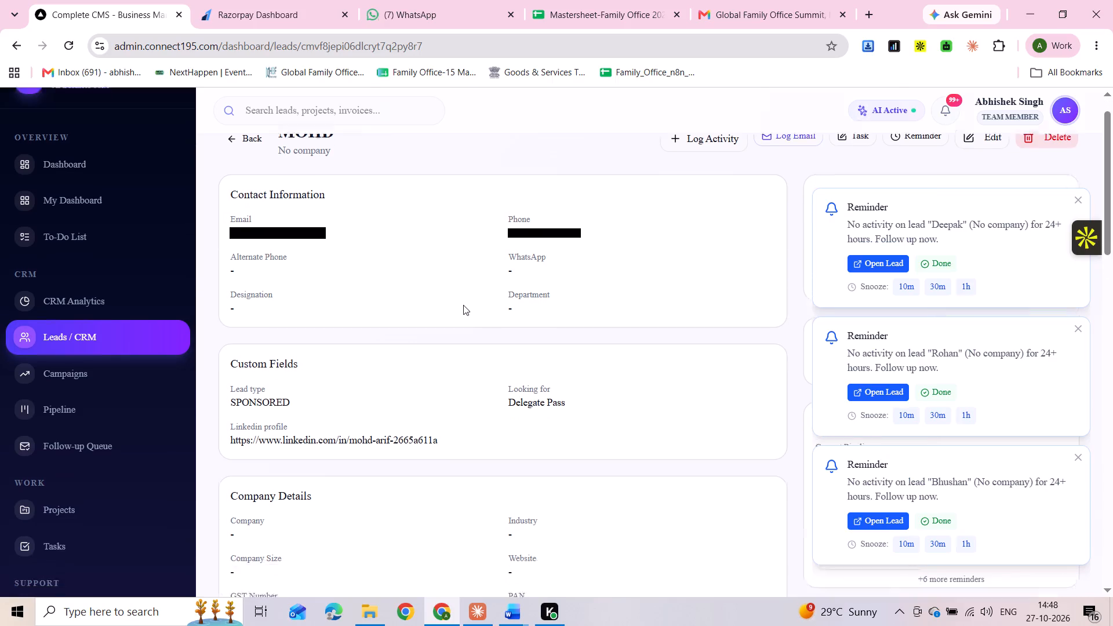
pyautogui.scroll(2, 463, 305)
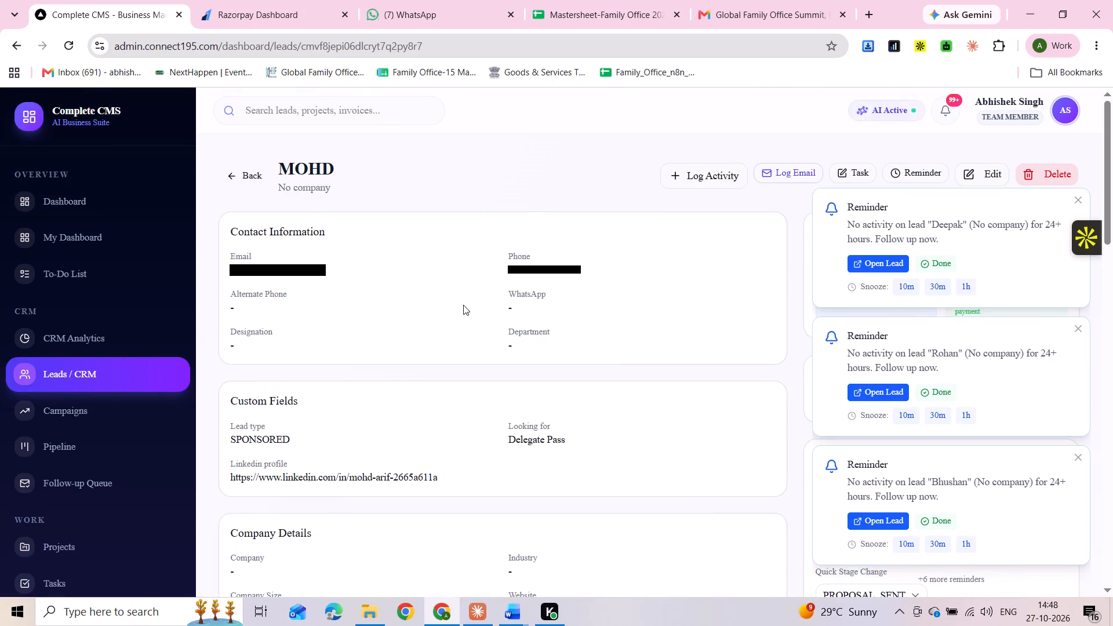
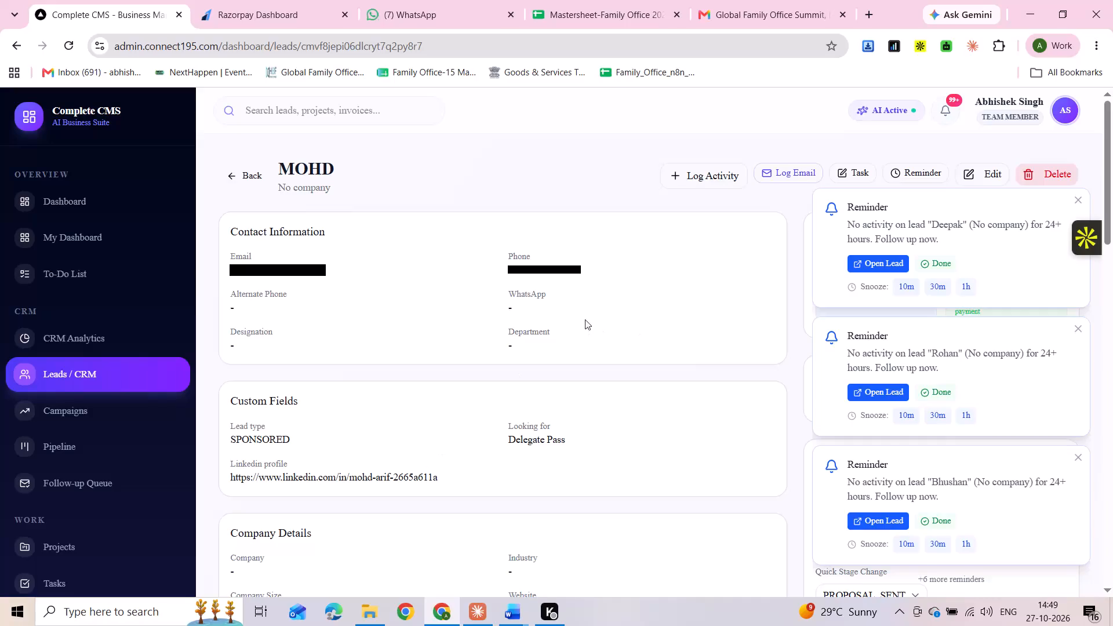
# Change the MOHD lead's pipeline stage with Quick Stage Change.
pyautogui.scroll(-6, 632, 311)
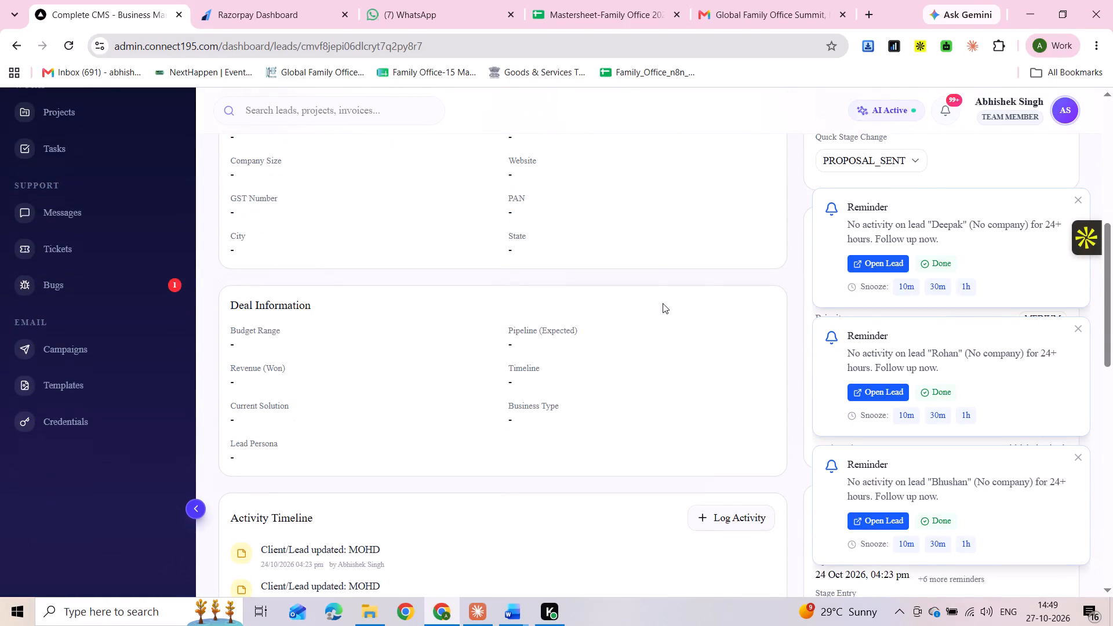
pyautogui.click(870, 159)
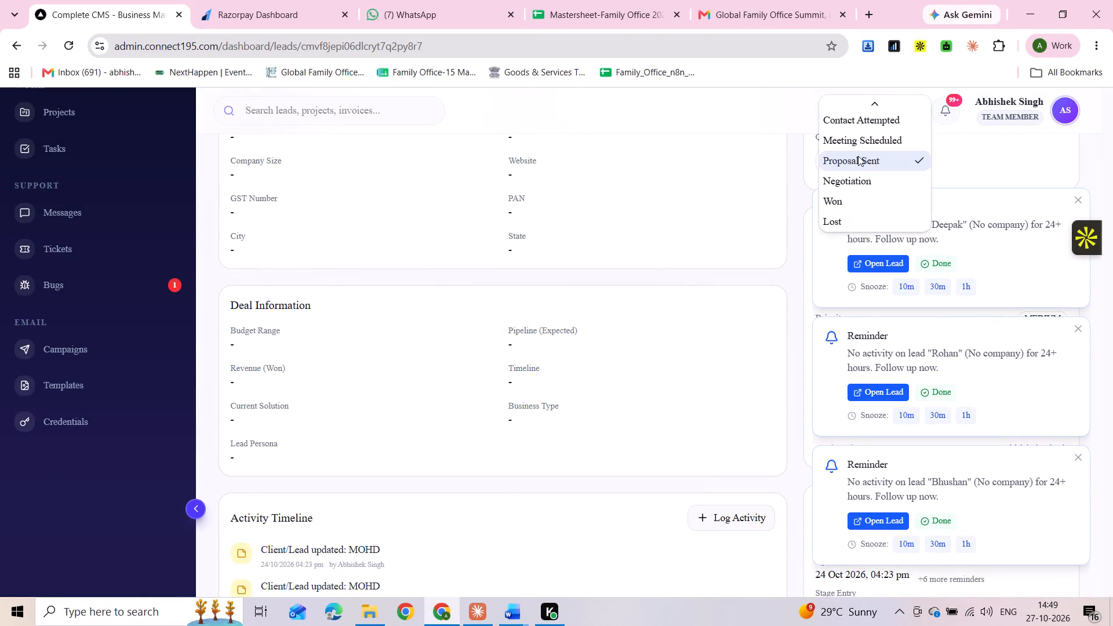
pyautogui.scroll(-1, 849, 183)
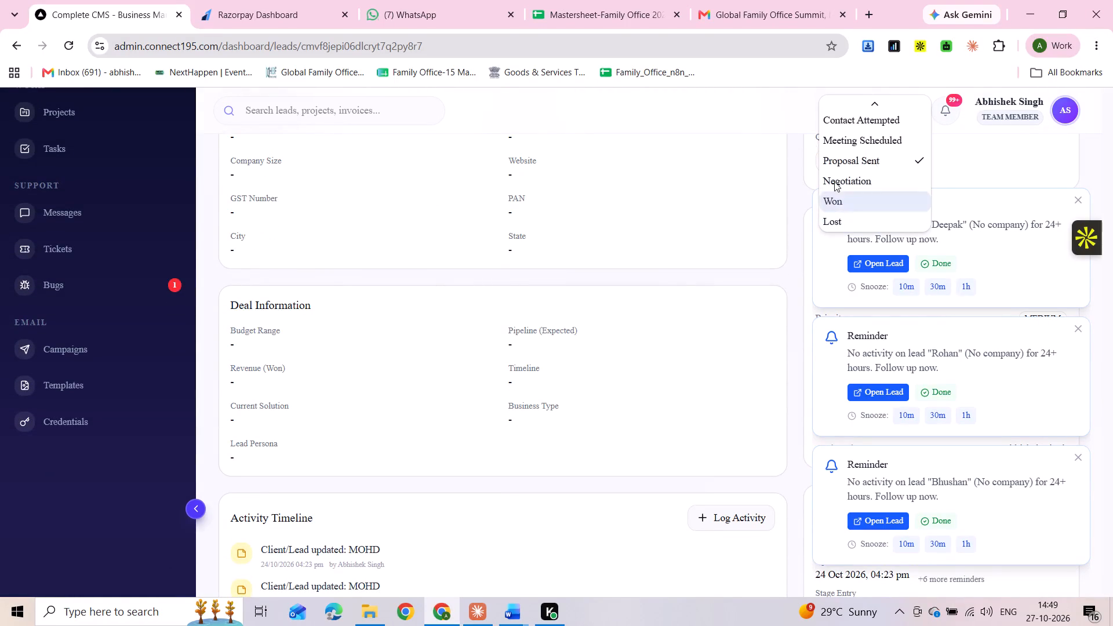
pyautogui.scroll(2, 834, 181)
pyautogui.click(856, 147)
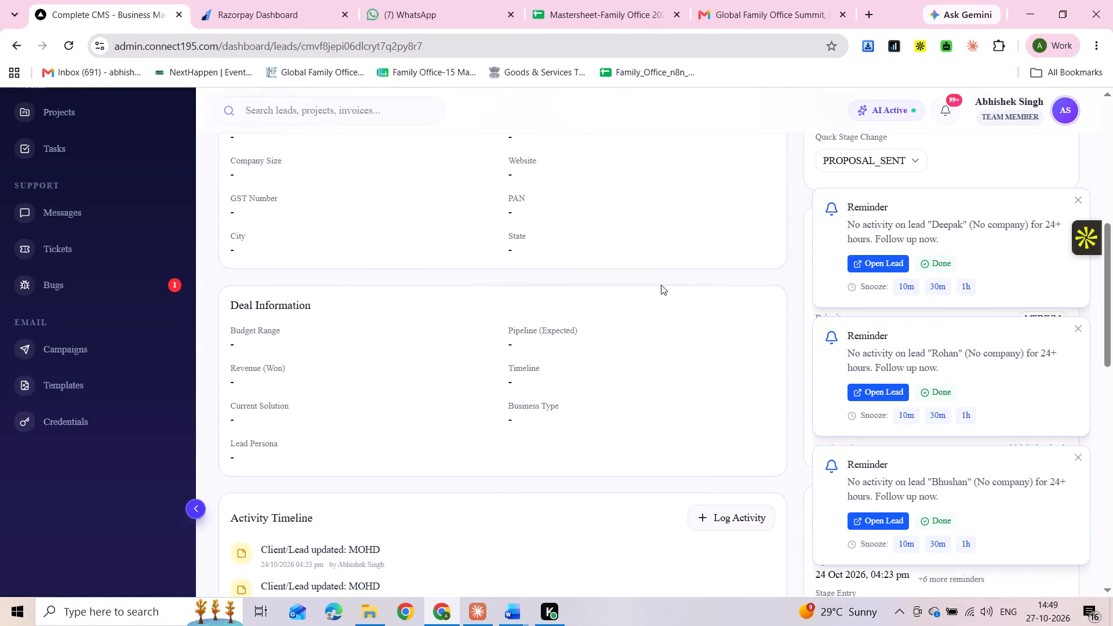
# Post the discussion note "He roughly go through the details. call him tomarrow." on the MOHD lead.
pyautogui.scroll(-4, 541, 388)
pyautogui.click(322, 482)
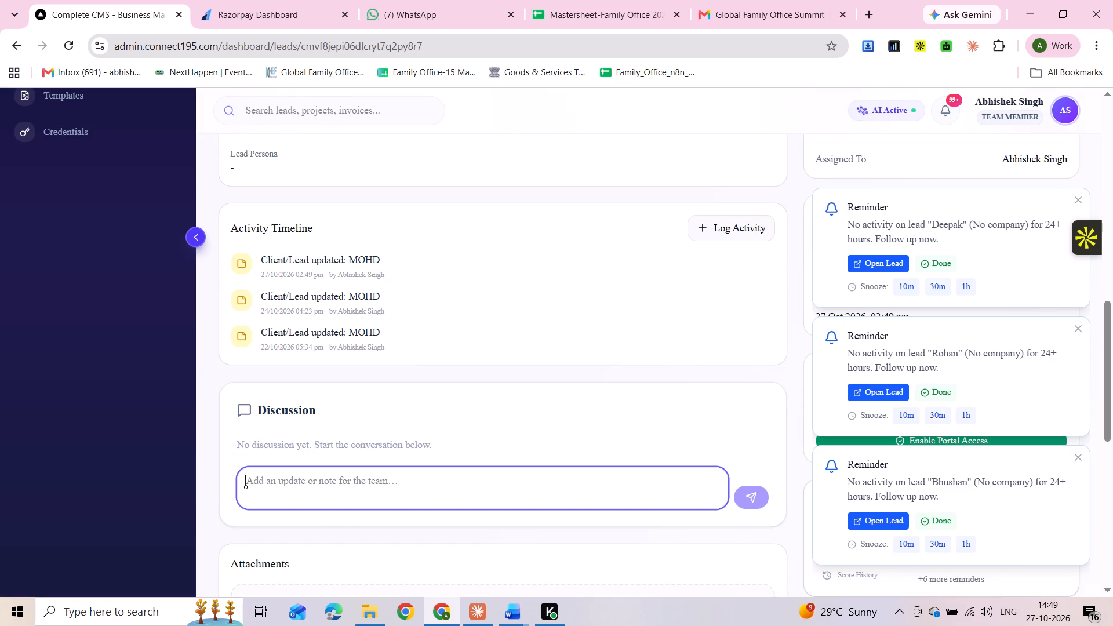
pyautogui.write('He')
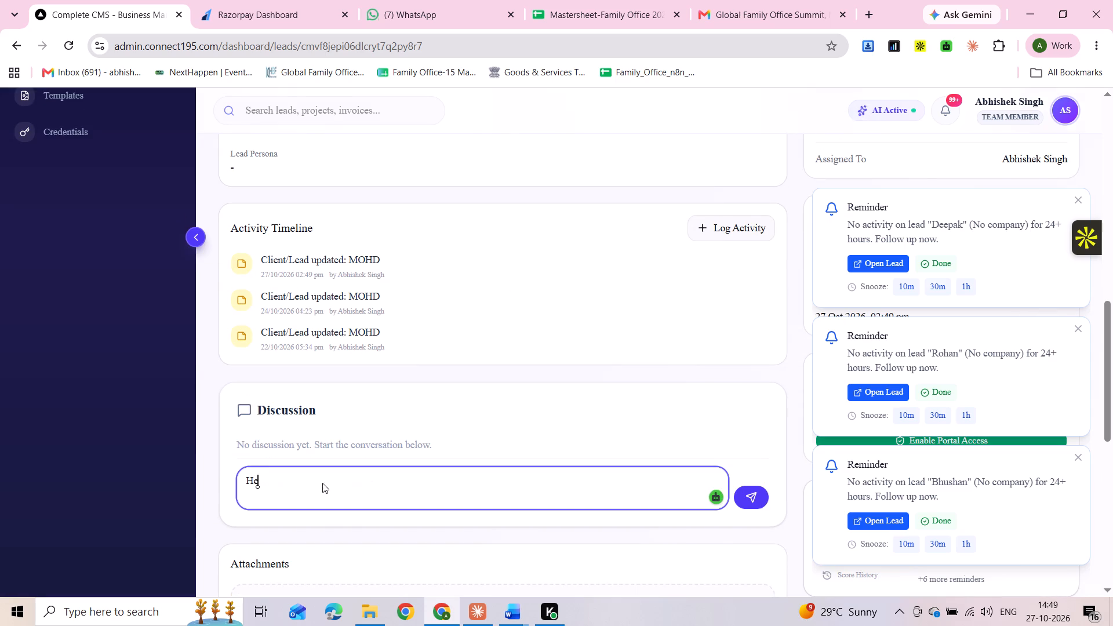
pyautogui.press('space')
pyautogui.write('roughlt')
pyautogui.press('BackSpace')
pyautogui.write('y')
pyautogui.press('space')
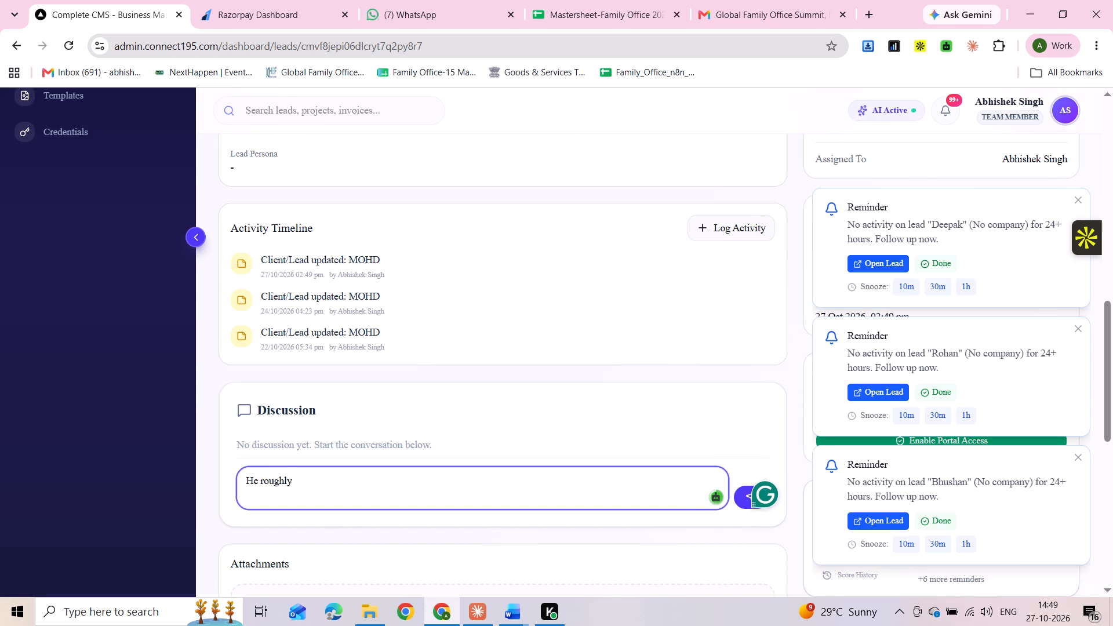
pyautogui.write('go through the details')
pyautogui.write('. cam')
pyautogui.press('space')
pyautogui.press('BackSpace')
pyautogui.press('BackSpace')
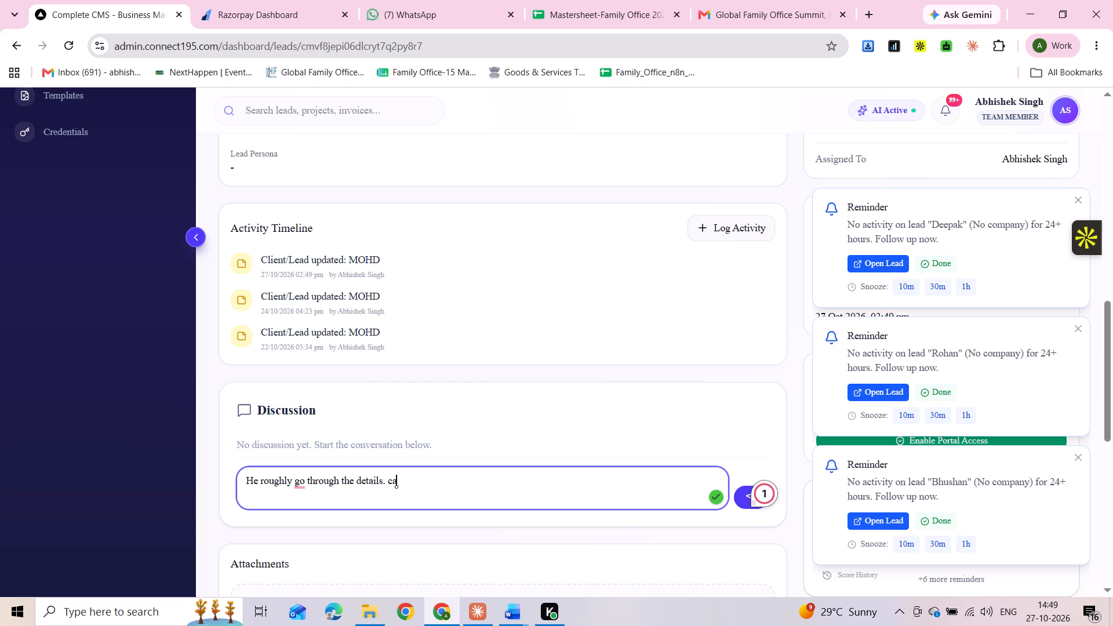
pyautogui.write('ll him tomarrow')
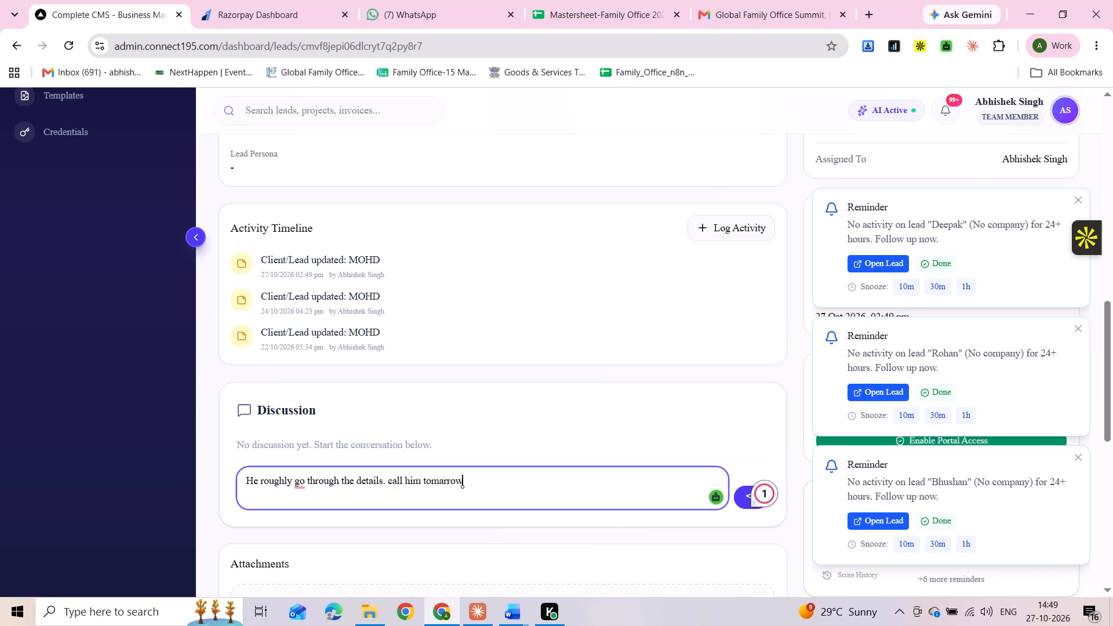
pyautogui.press('.')
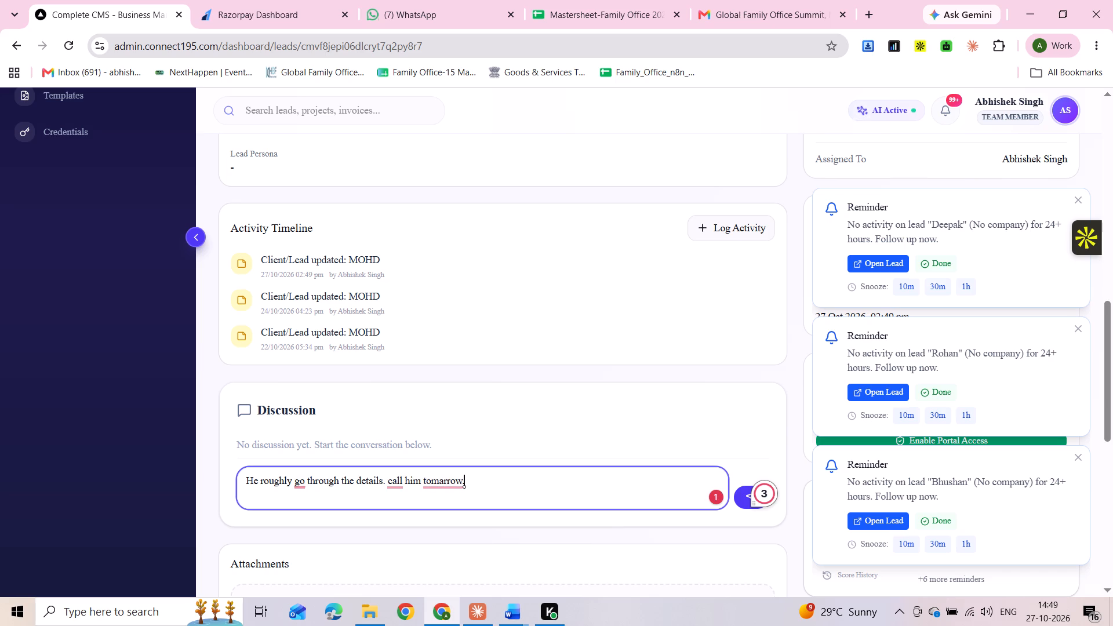
pyautogui.click(737, 494)
# Open the Deepak lead from its no-activity reminder and review its details, activity timeline and discussion.
pyautogui.doubleClick(867, 264)
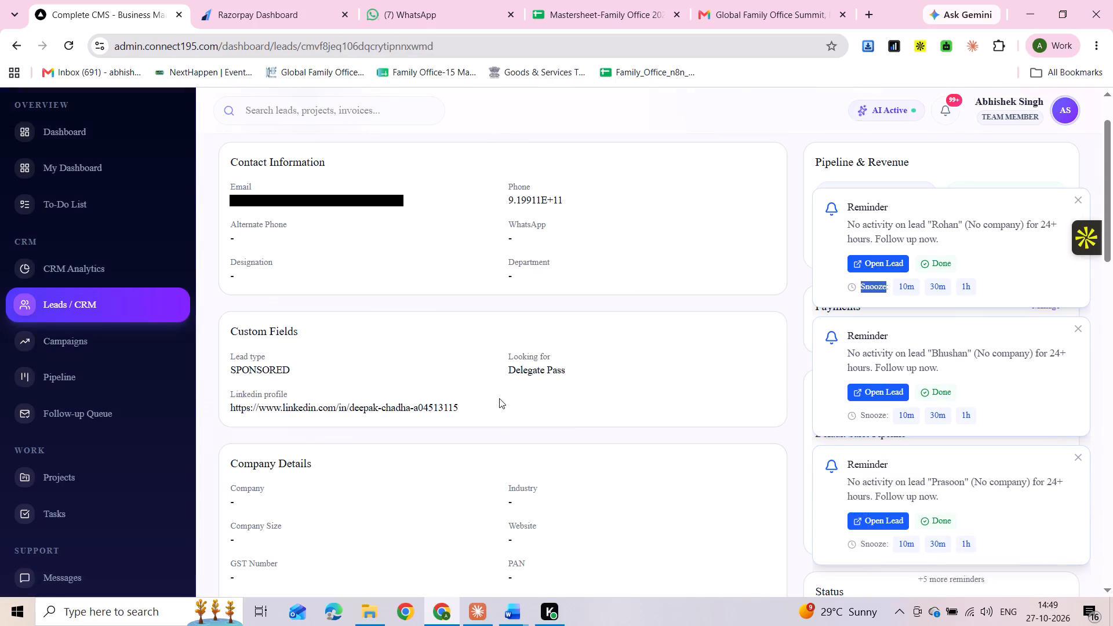
pyautogui.scroll(-8, 499, 398)
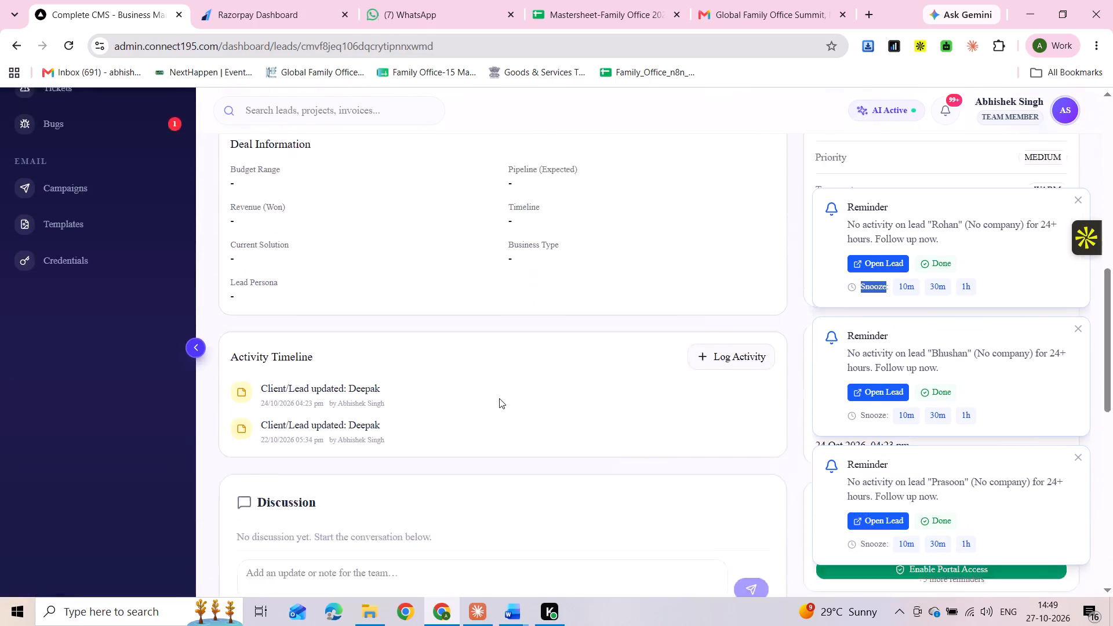
pyautogui.scroll(-1, 499, 398)
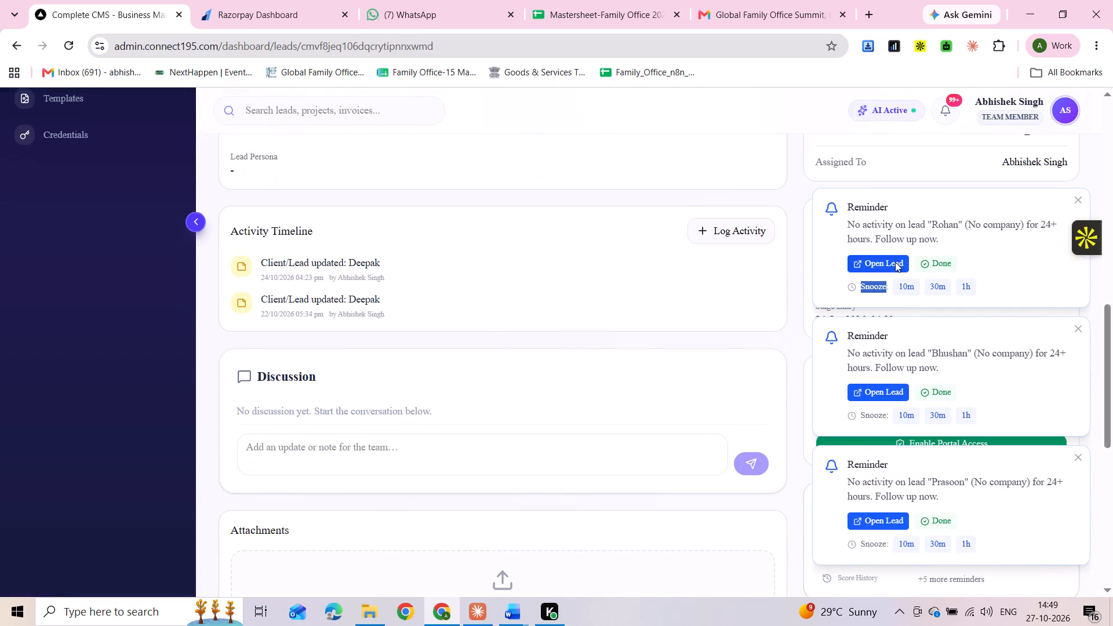
# Open the Rohan lead from its no-activity reminder and review its contact information and custom fields.
pyautogui.click(887, 260)
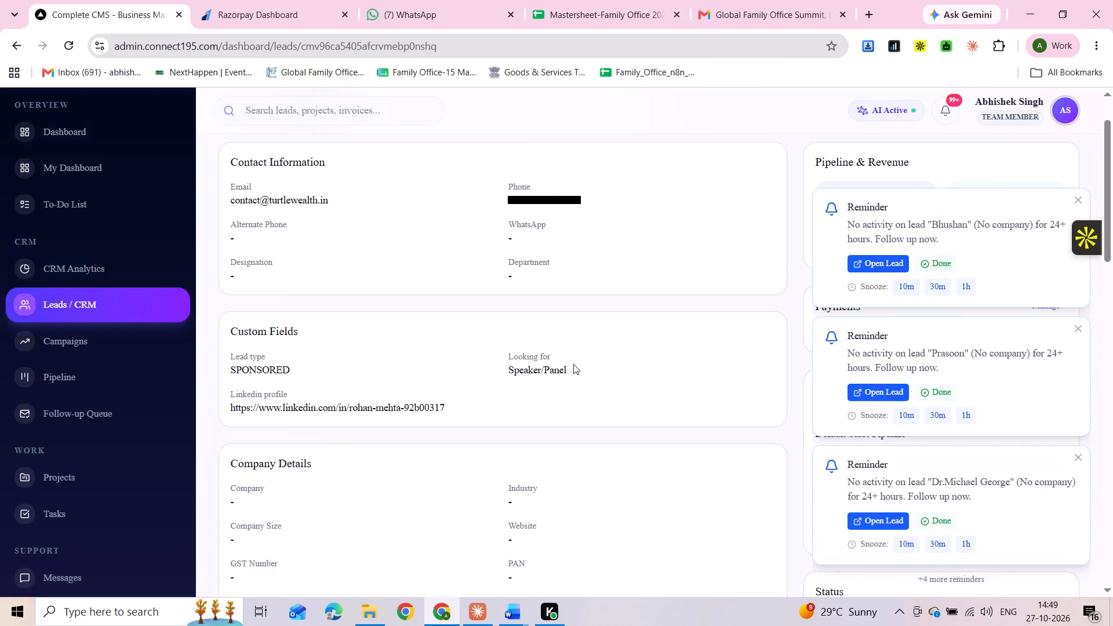
pyautogui.scroll(2, 547, 379)
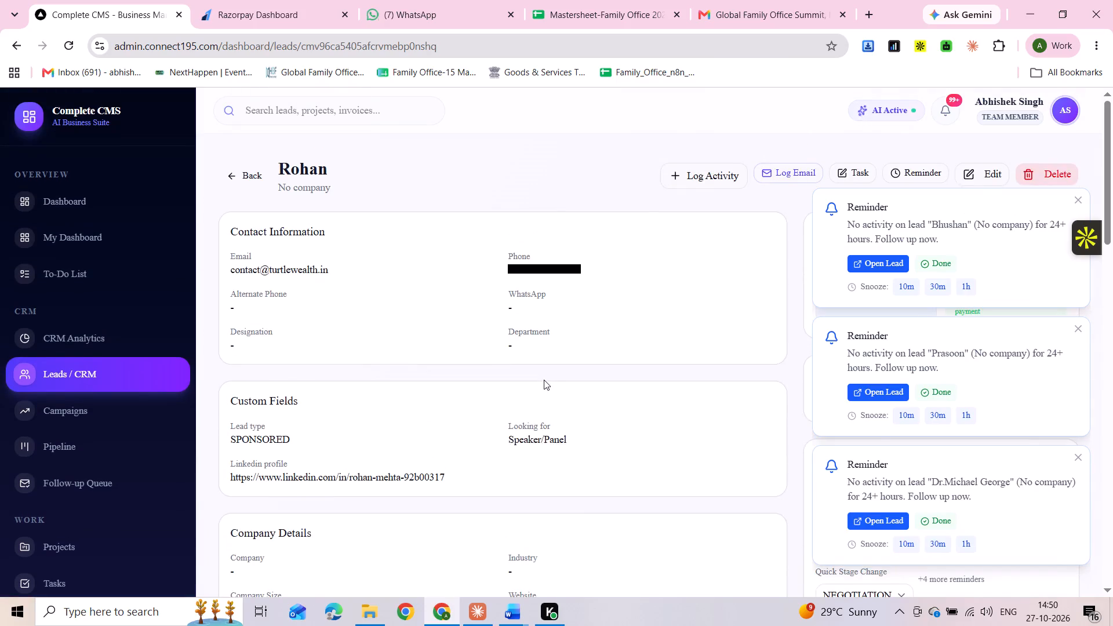
# Review the rest of the Rohan lead's record, including its company details, activity timeline and discussion.
pyautogui.scroll(-9, 544, 380)
pyautogui.scroll(11, 544, 380)
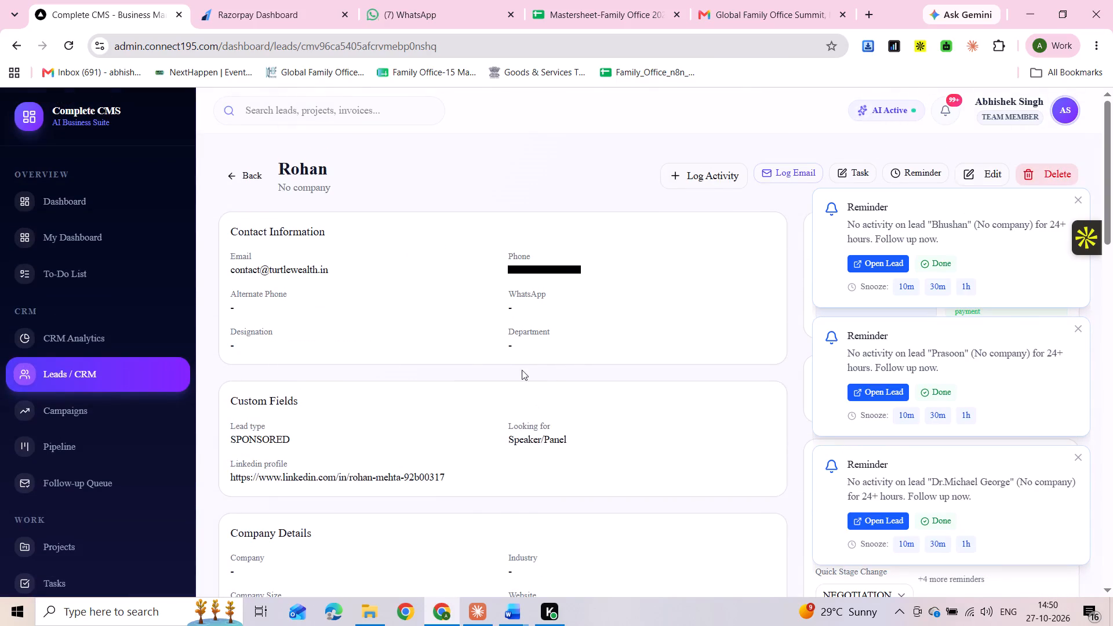
pyautogui.scroll(-10, 569, 355)
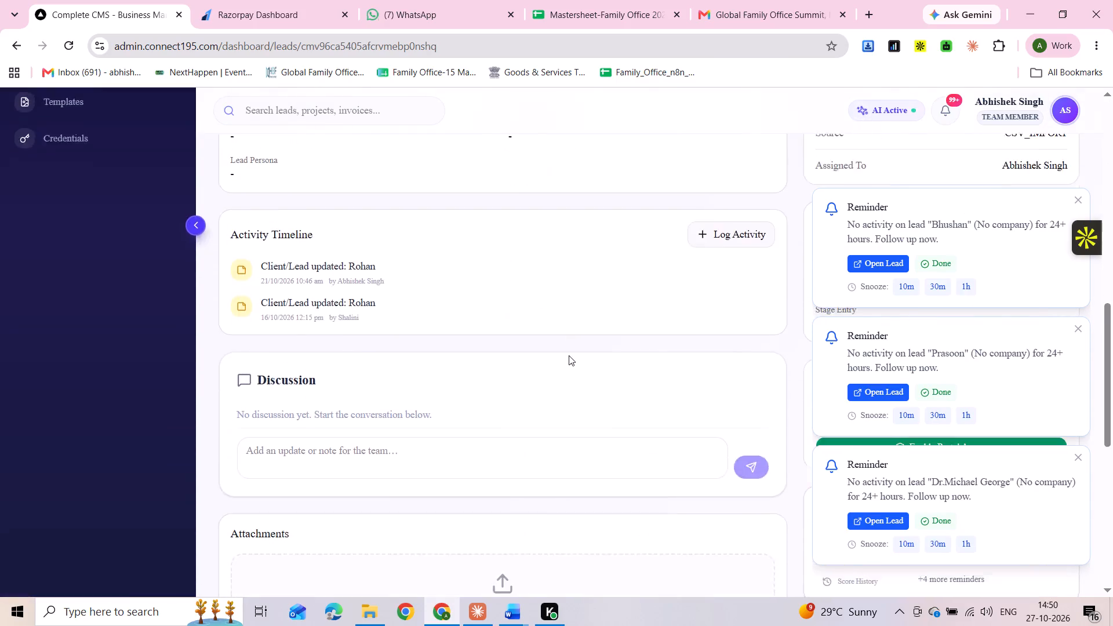
pyautogui.scroll(-9, 569, 352)
pyautogui.scroll(12, 569, 352)
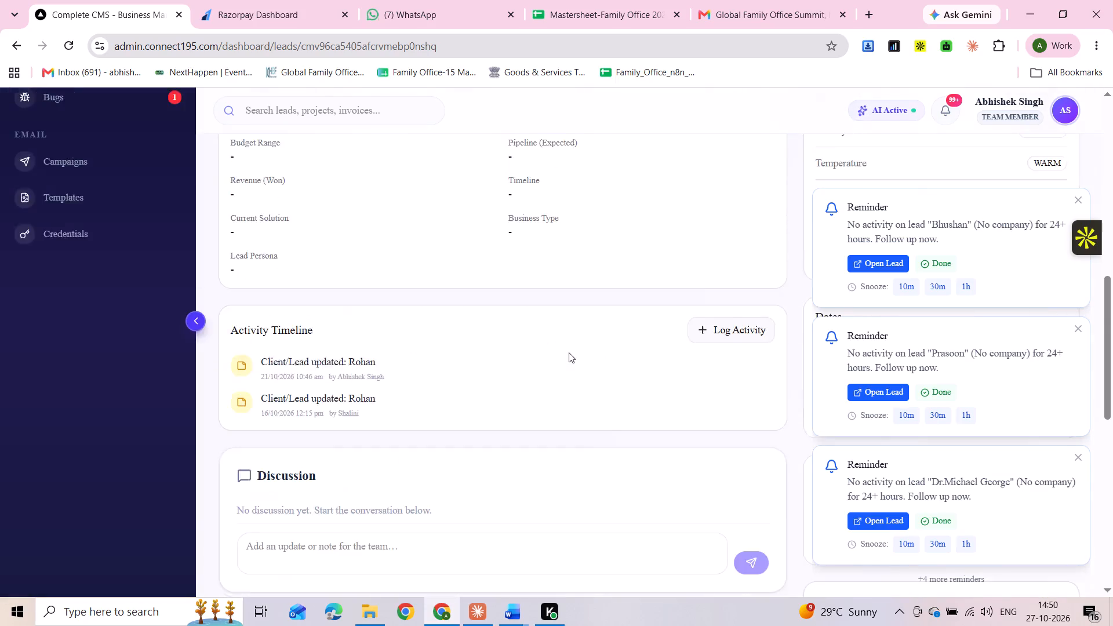
pyautogui.scroll(7, 569, 352)
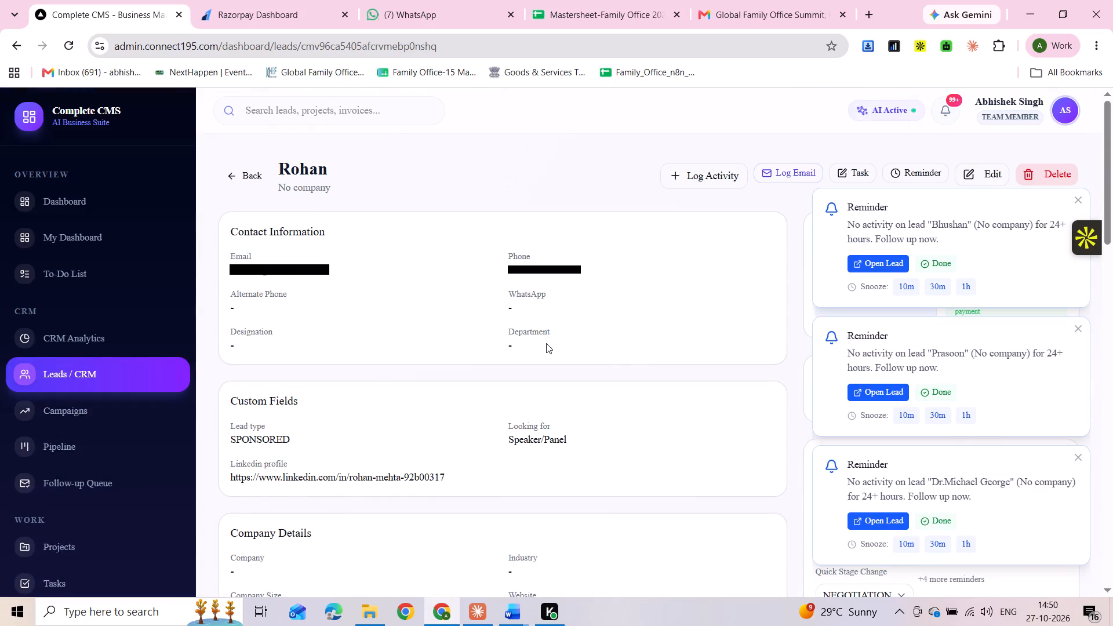
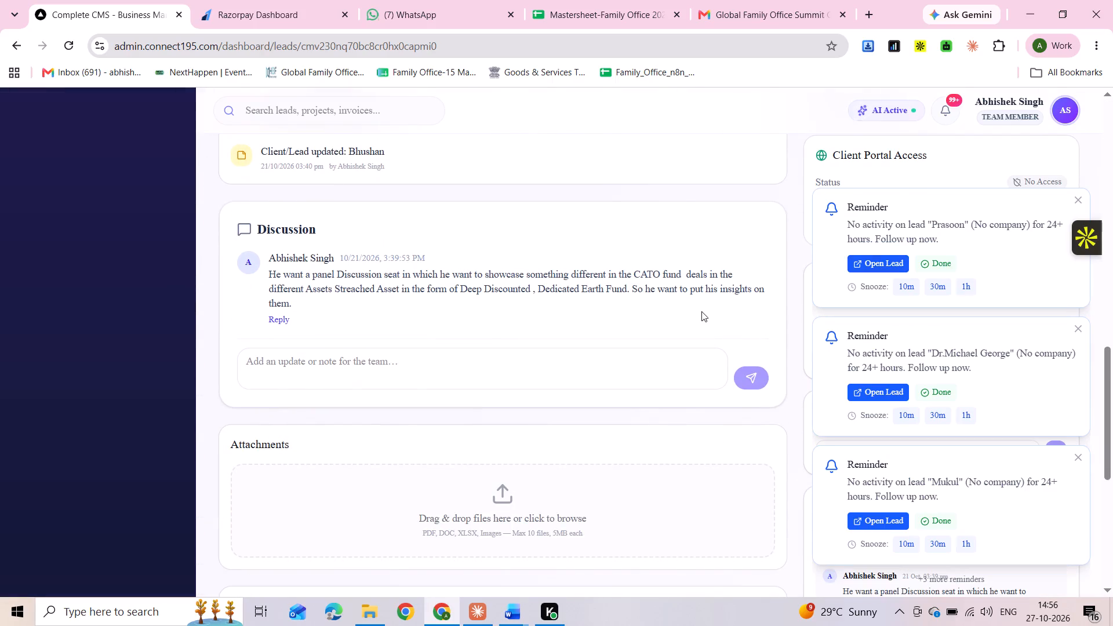
# Review the Bhushan lead's details from the discussion back up to its custom fields and contact information.
pyautogui.scroll(11, 701, 311)
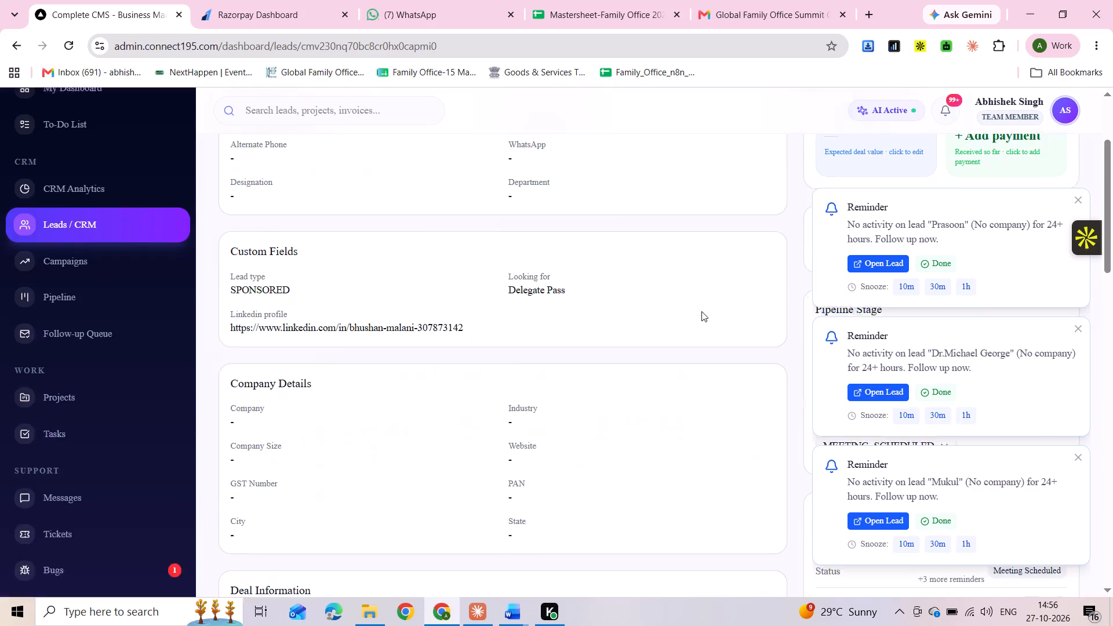
pyautogui.scroll(6, 701, 311)
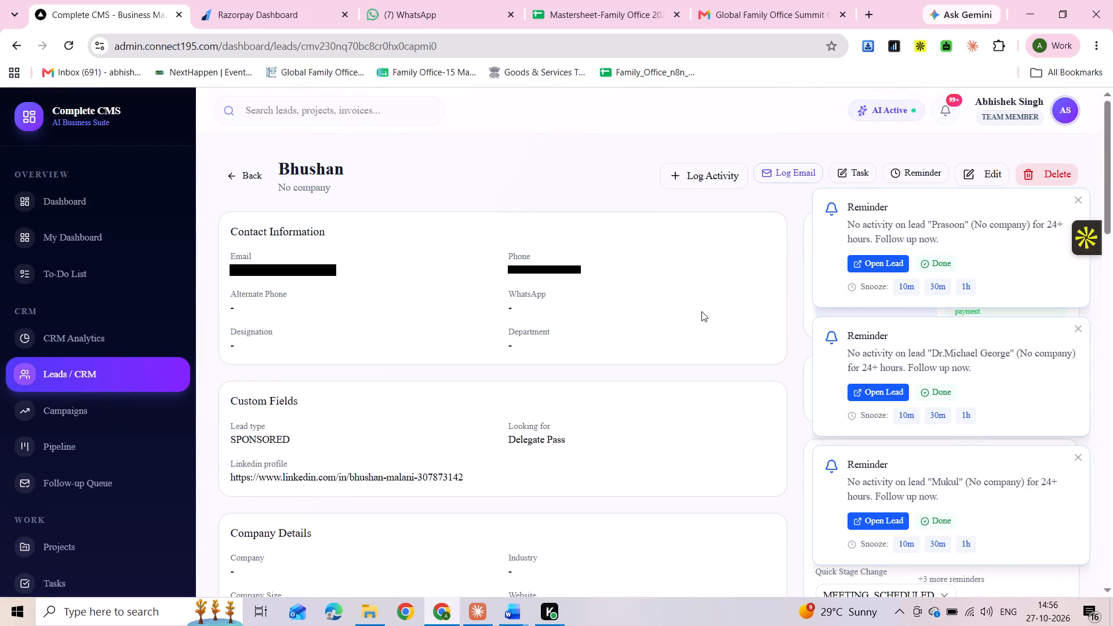
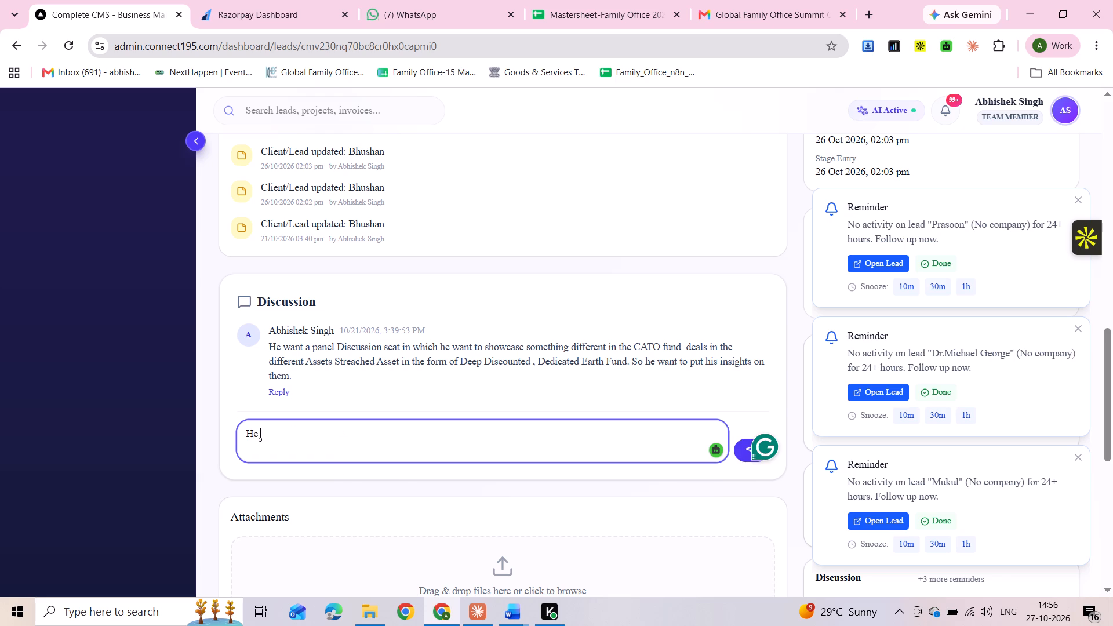
# Post the note "He is going to participate as a Delegate and standard pass Razor pay link send to him on 26th November 2026" in Bhushan's discussion.
pyautogui.write('is going to')
pyautogui.press('space')
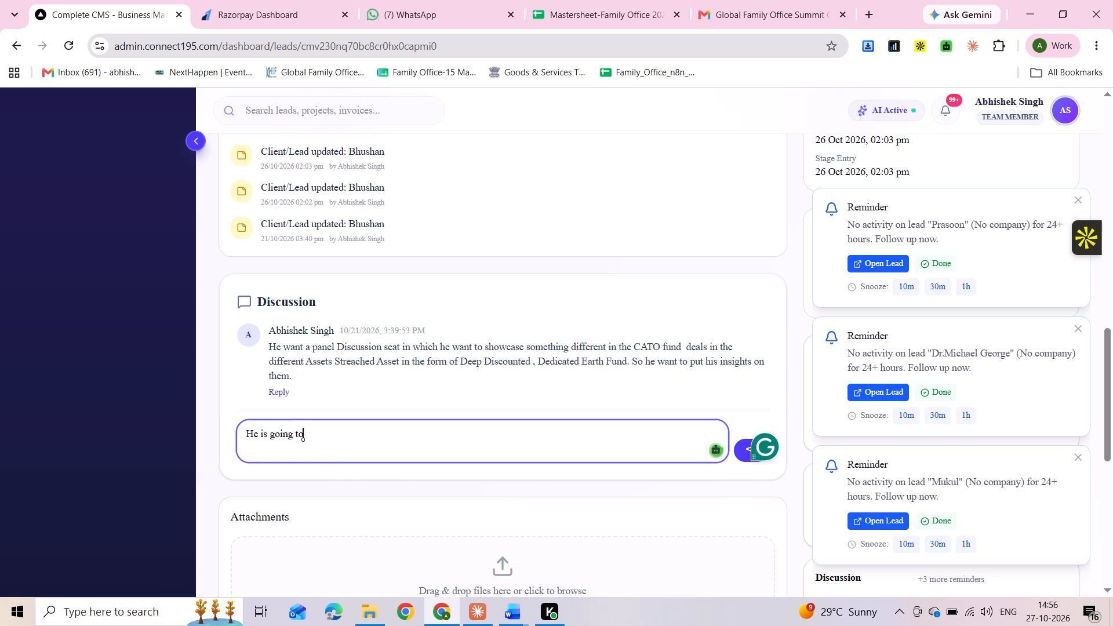
pyautogui.write('partici')
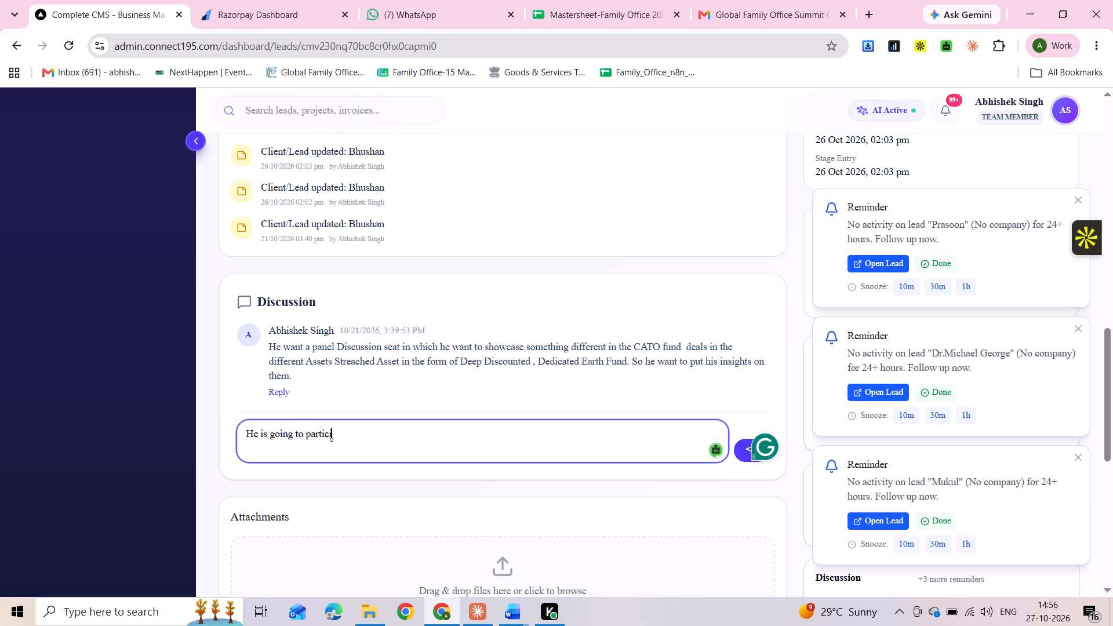
pyautogui.write('pate')
pyautogui.press('space')
pyautogui.write('as a')
pyautogui.press('space')
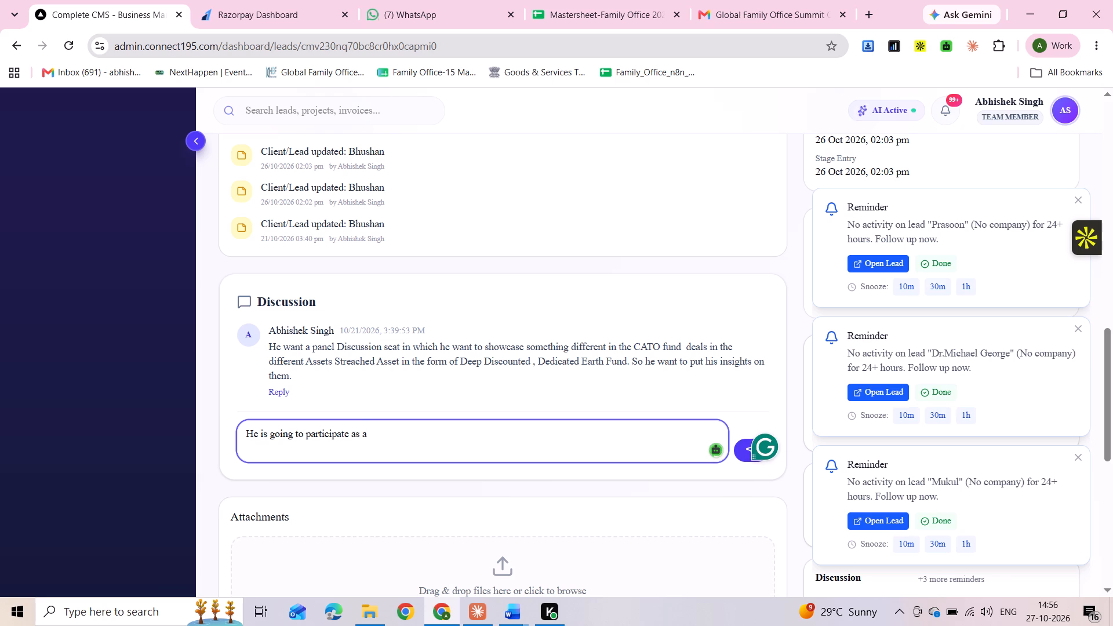
pyautogui.write('Delegate')
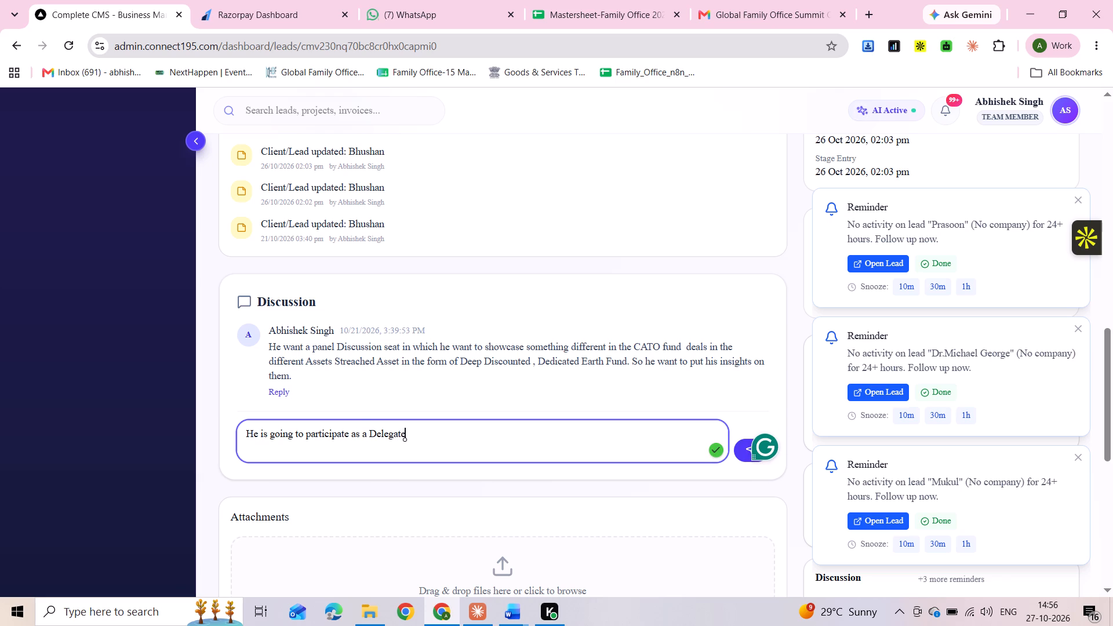
pyautogui.press('.')
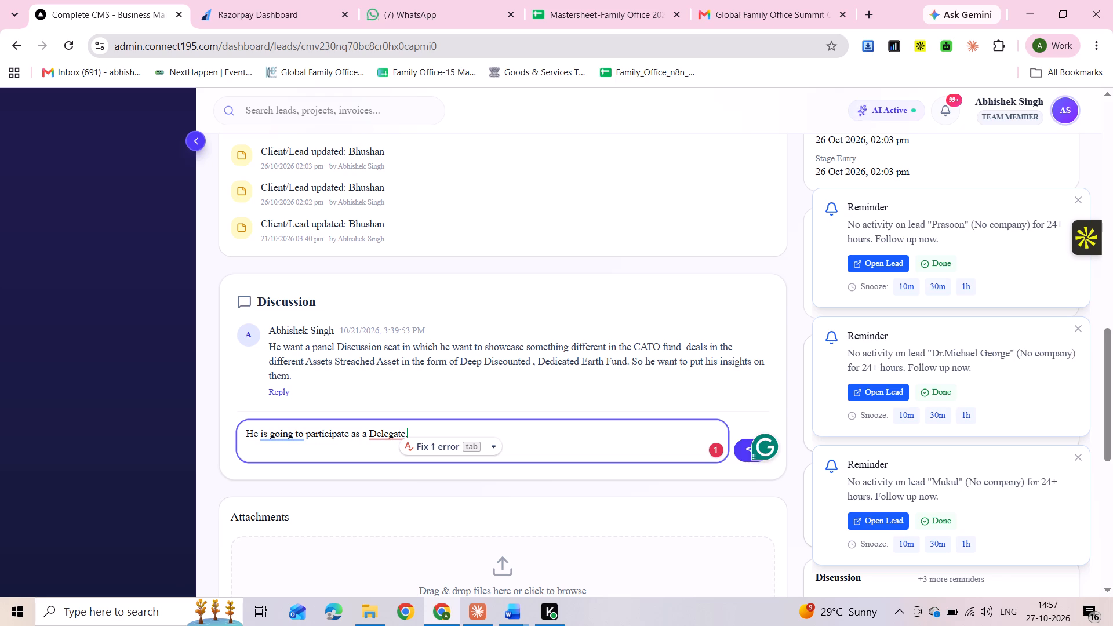
pyautogui.press('space')
pyautogui.press('BackSpace')
pyautogui.press('BackSpace')
pyautogui.press('space')
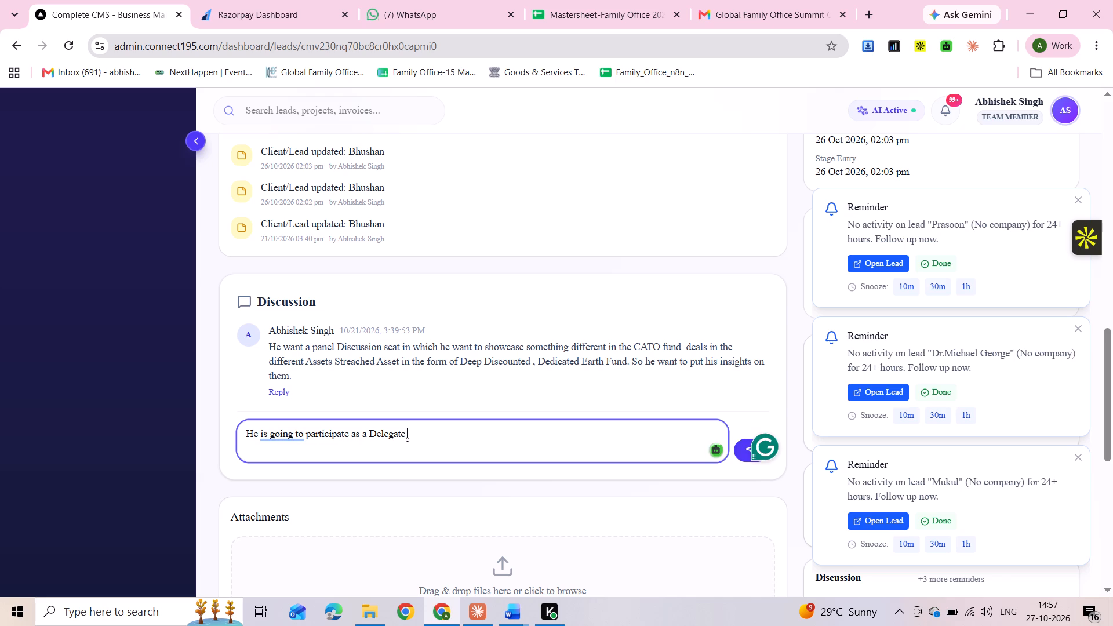
pyautogui.write('and standard')
pyautogui.press('space')
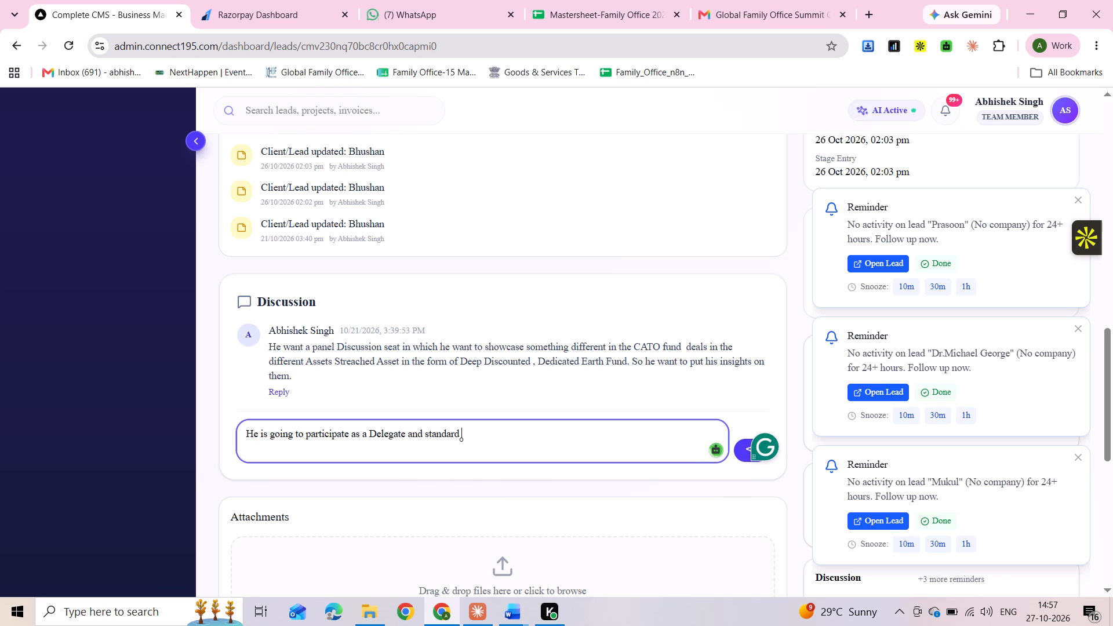
pyautogui.write('pass')
pyautogui.press('space')
pyautogui.write('link')
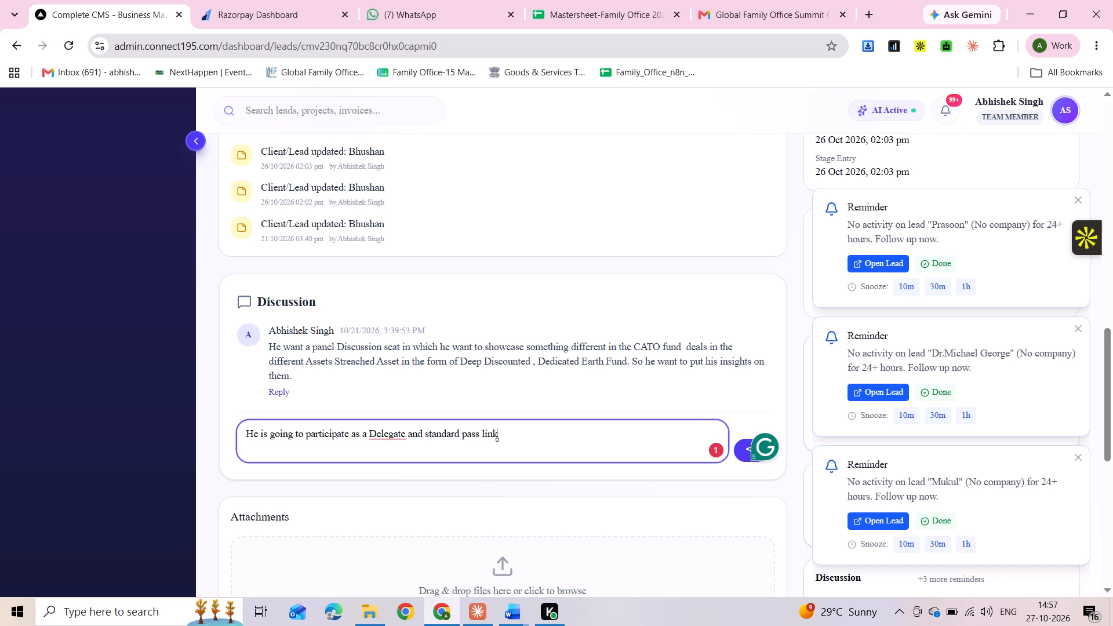
pyautogui.press('BackSpace')
pyautogui.press('BackSpace')
pyautogui.press('BackSpace')
pyautogui.press('BackSpace')
pyautogui.write('Razor pay')
pyautogui.press('space')
pyautogui.write('link send to')
pyautogui.press('space')
pyautogui.write('him')
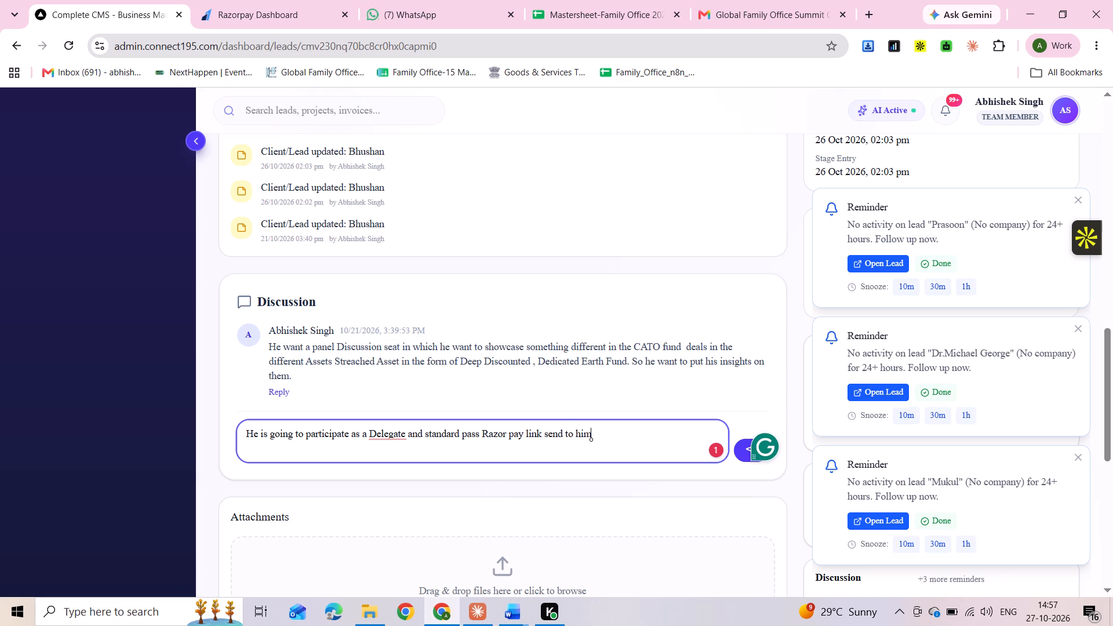
pyautogui.press('space')
pyautogui.write('on 2')
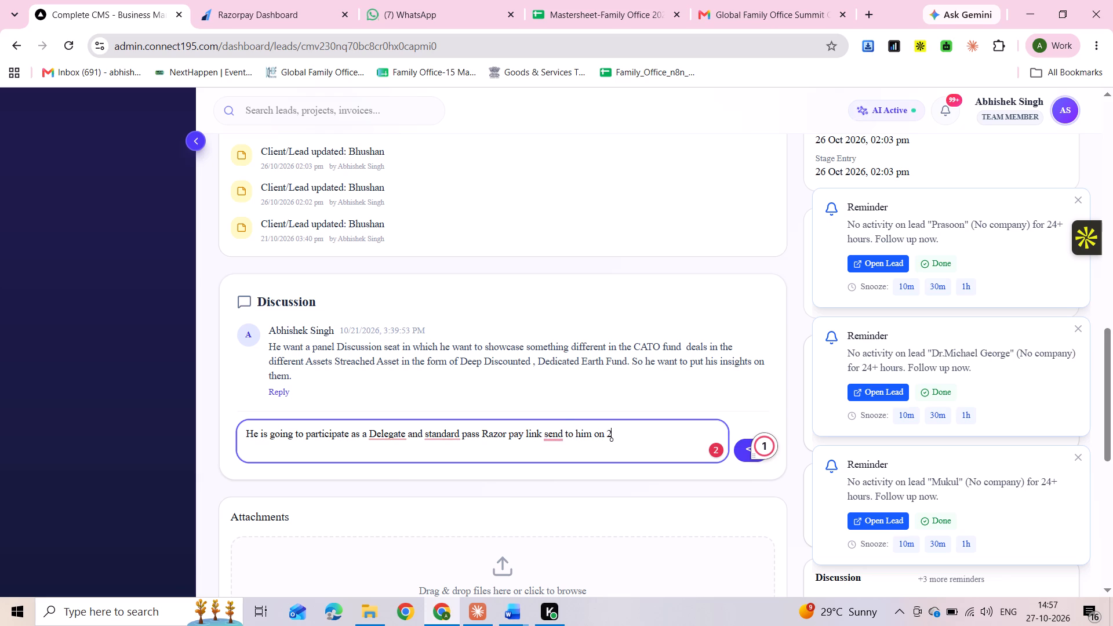
pyautogui.write('6th November 2026')
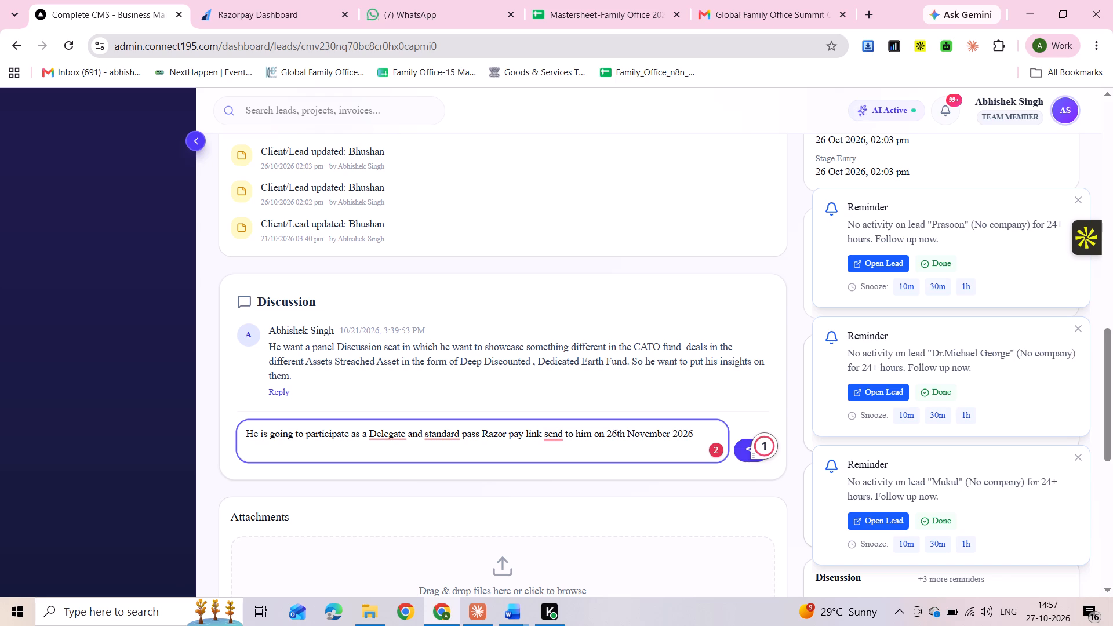
pyautogui.click(745, 452)
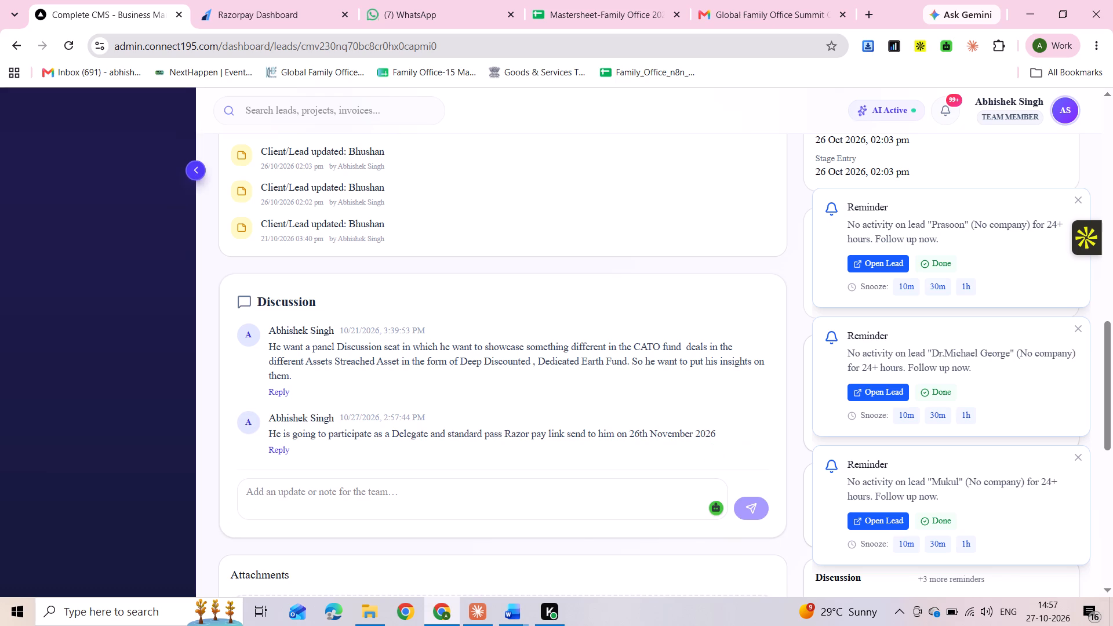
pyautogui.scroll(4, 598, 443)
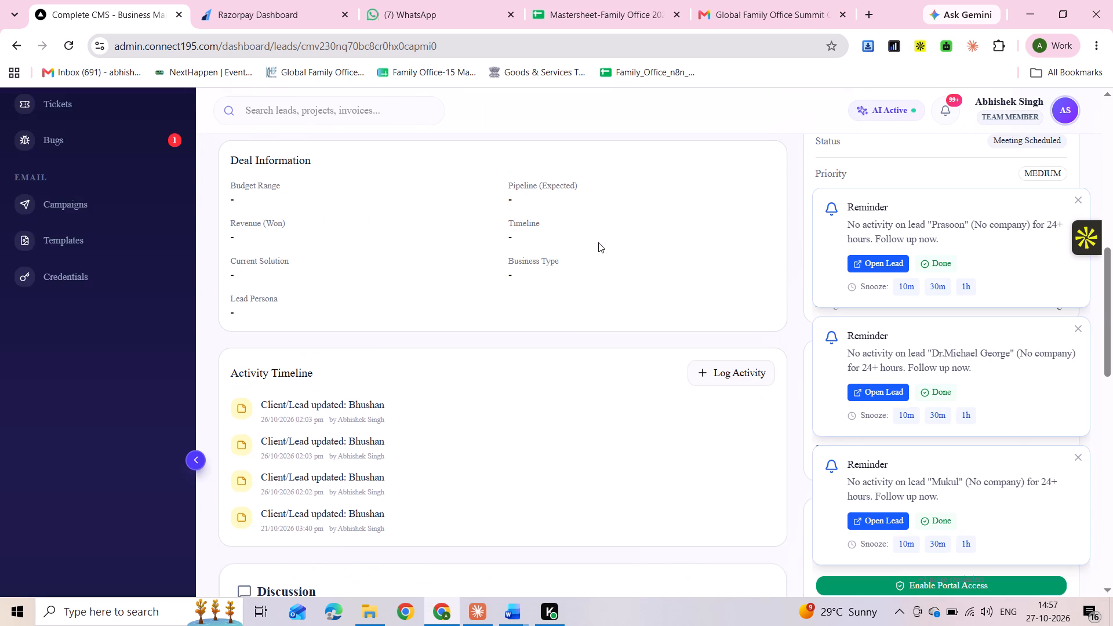